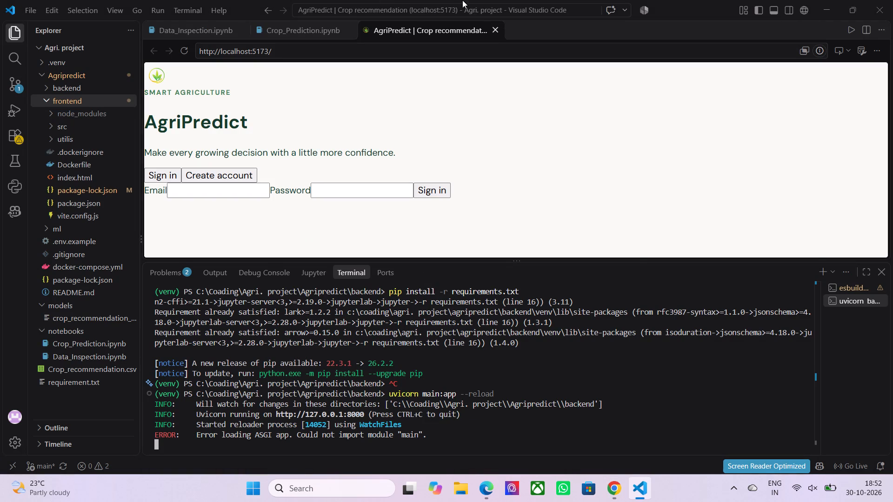
key("alt+Tab")
key("alt+Tab")
key("alt+Tab")
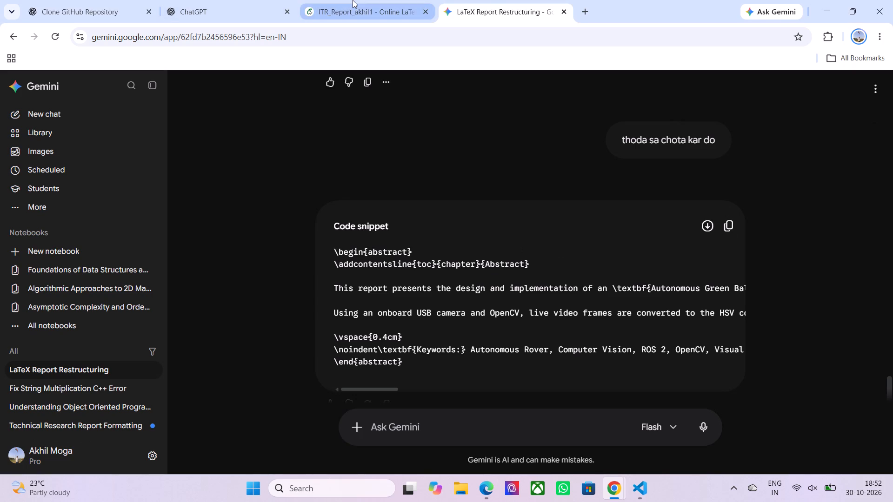
left_click(353, 0)
left_click(419, 361)
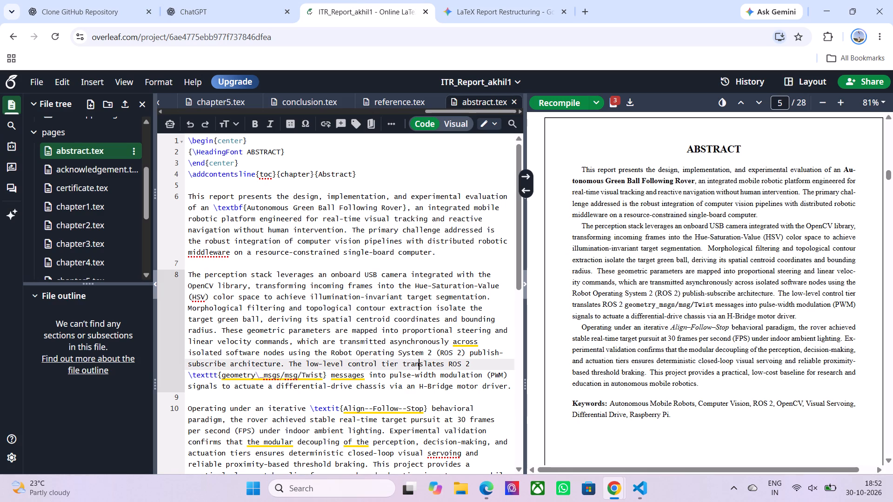
key("ctrl+a")
left_click(419, 361)
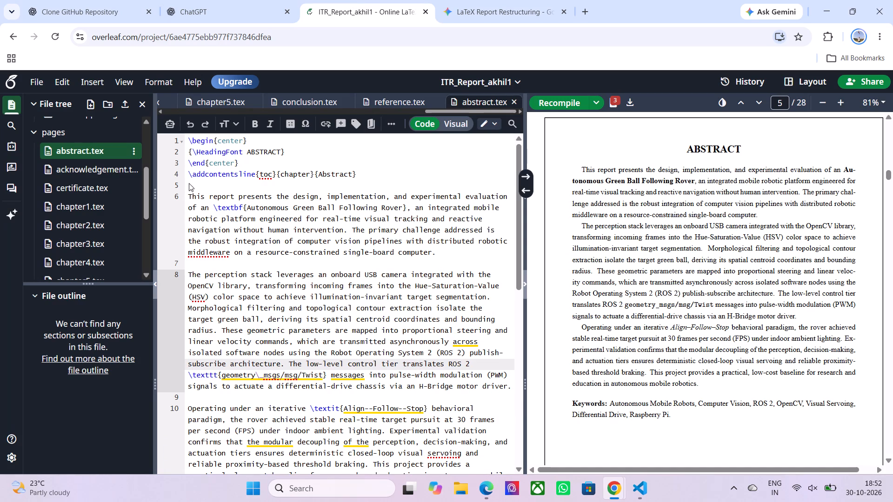
left_click_drag(187, 176, 373, 501)
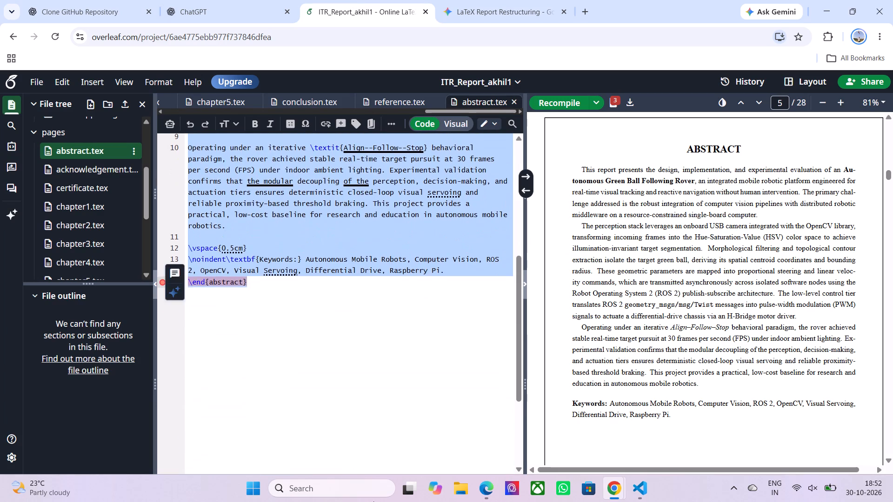
key("ctrl+v")
scroll(347, 282, "up", 11)
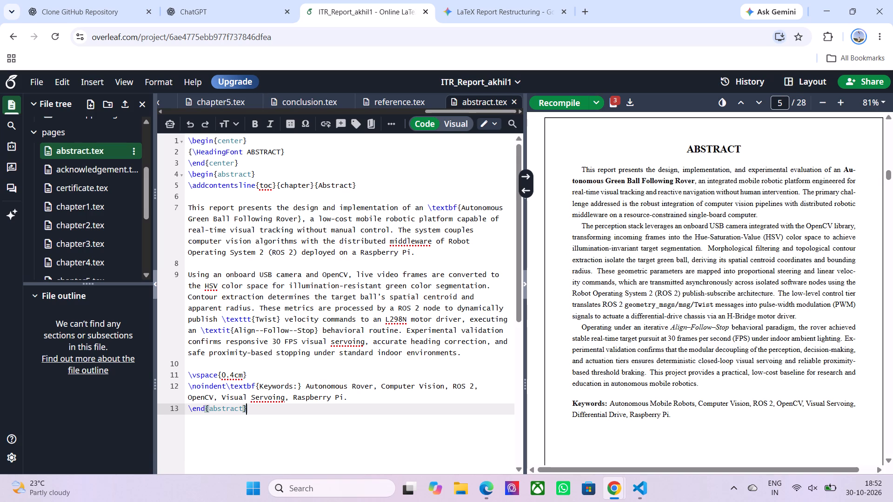
Delete the pasted \begin{abstract} line below the centred ABSTRACT heading in abstract.tex.
left_click_drag(259, 172, 180, 172)
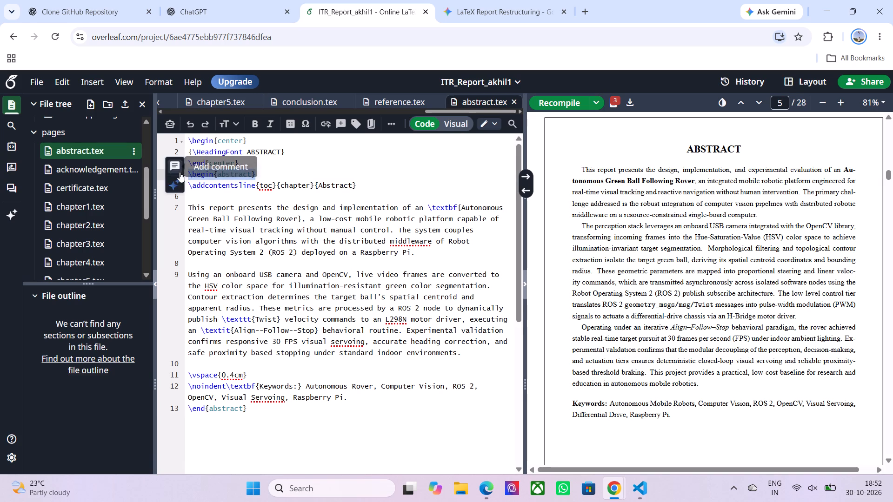
key("BackSpace")
key("BackSpace")
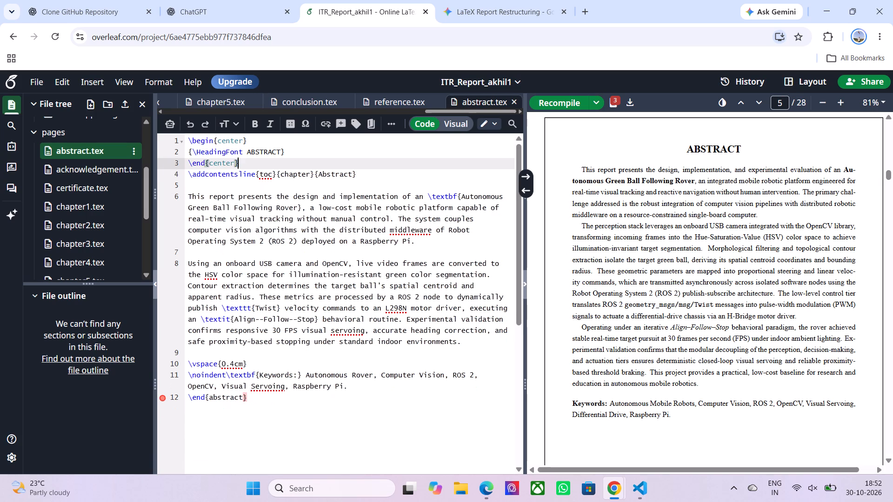
Recompile the rover report and check the shortened Abstract page and the page before it in the PDF preview.
left_click(555, 106)
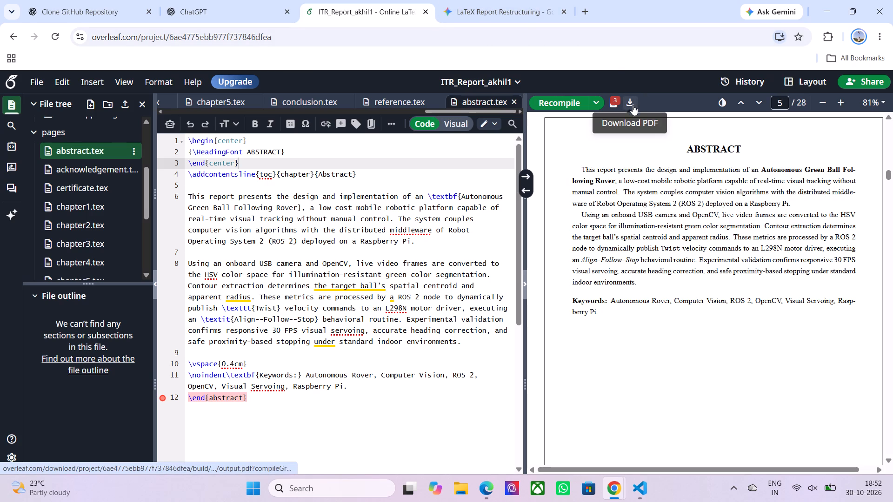
left_click(583, 169)
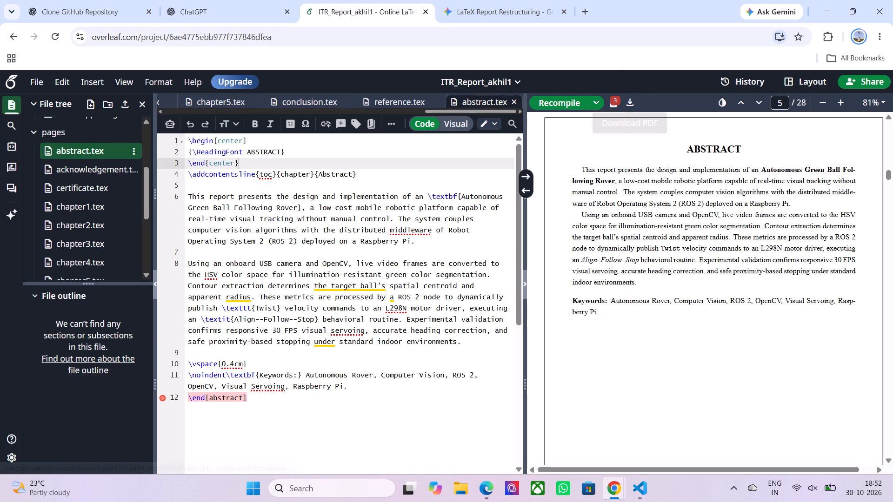
double_click(583, 169)
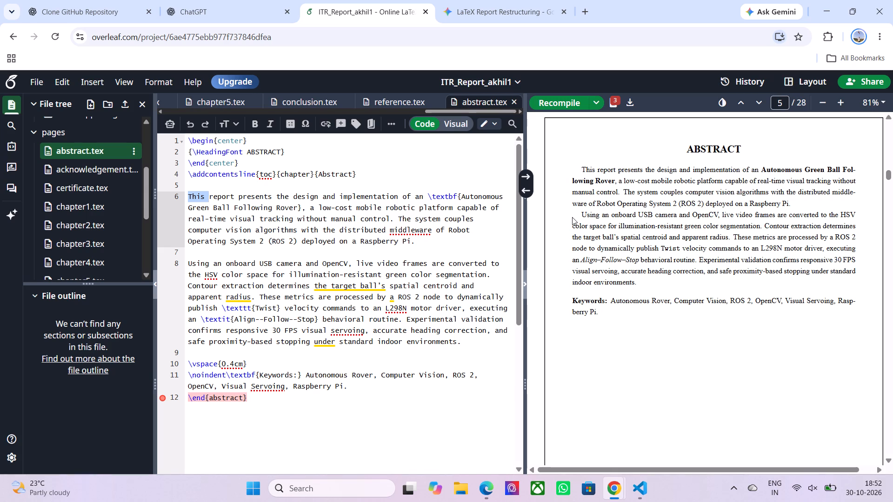
scroll(572, 217, "up", 5)
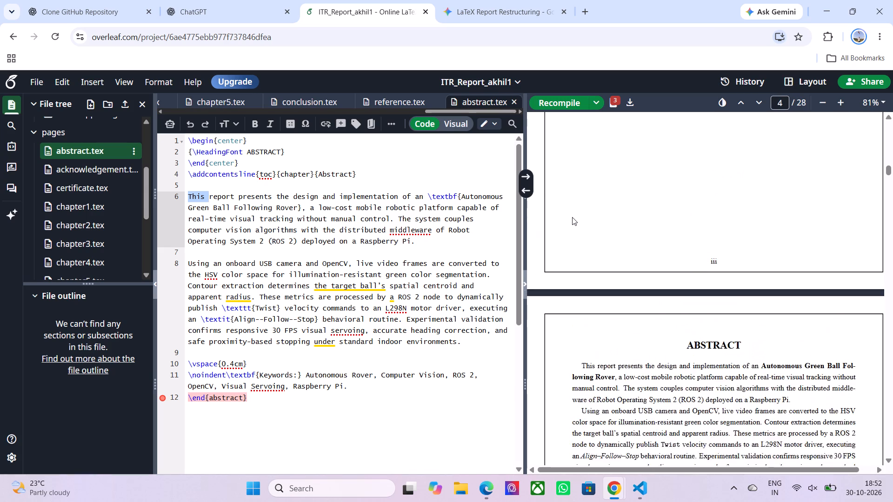
scroll(572, 217, "up", 1)
scroll(572, 217, "down", 2)
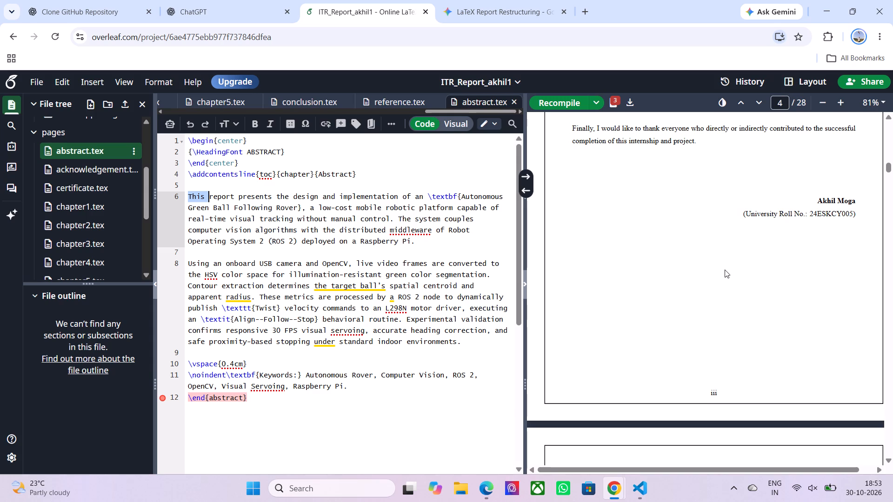
scroll(725, 270, "down", 4)
scroll(725, 270, "up", 1)
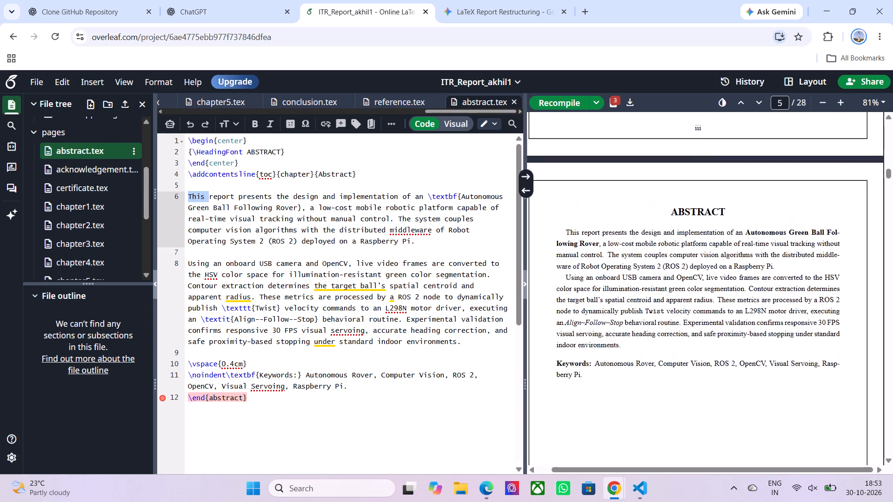
scroll(725, 270, "up", 1)
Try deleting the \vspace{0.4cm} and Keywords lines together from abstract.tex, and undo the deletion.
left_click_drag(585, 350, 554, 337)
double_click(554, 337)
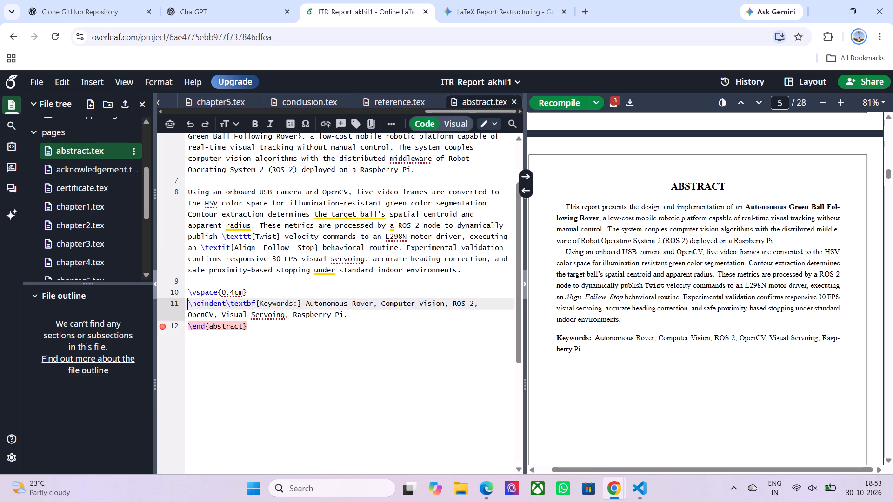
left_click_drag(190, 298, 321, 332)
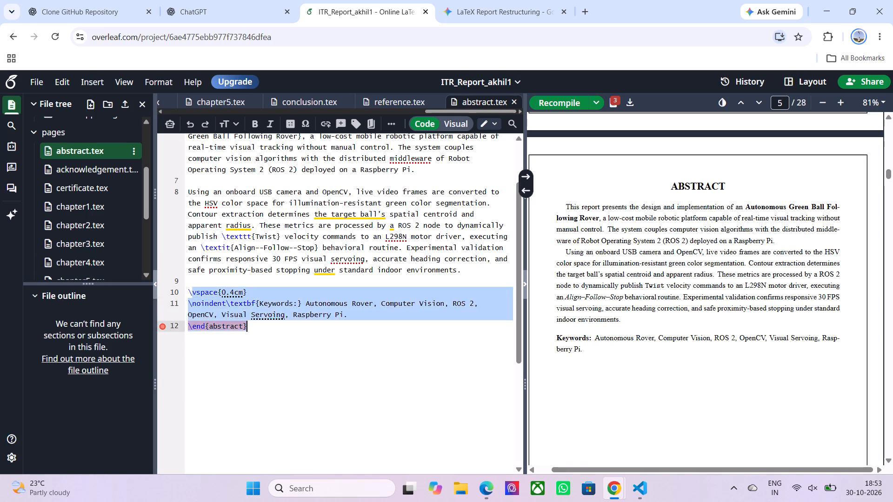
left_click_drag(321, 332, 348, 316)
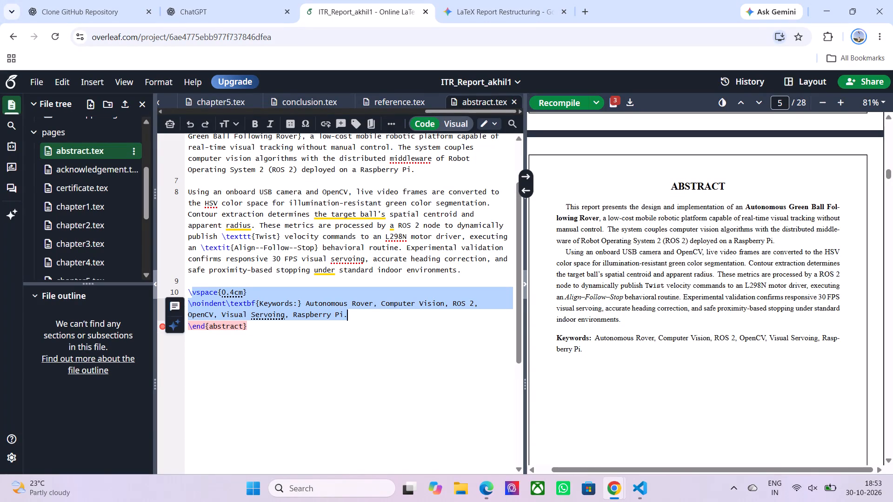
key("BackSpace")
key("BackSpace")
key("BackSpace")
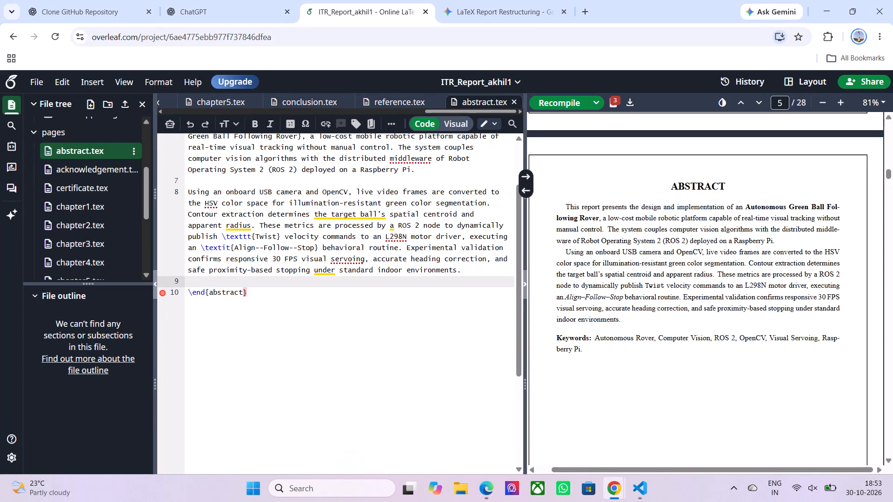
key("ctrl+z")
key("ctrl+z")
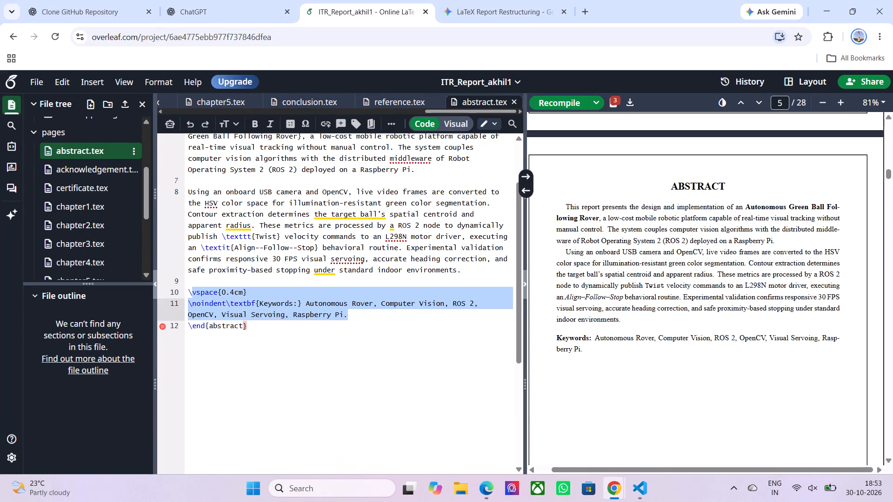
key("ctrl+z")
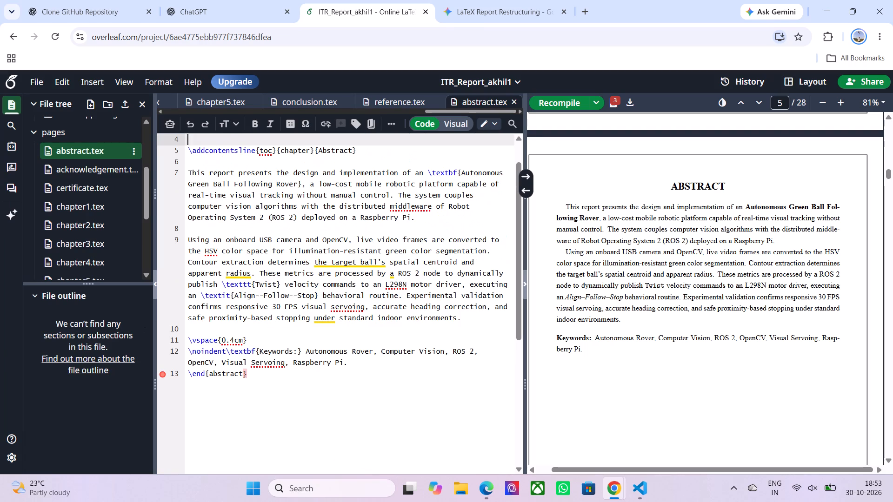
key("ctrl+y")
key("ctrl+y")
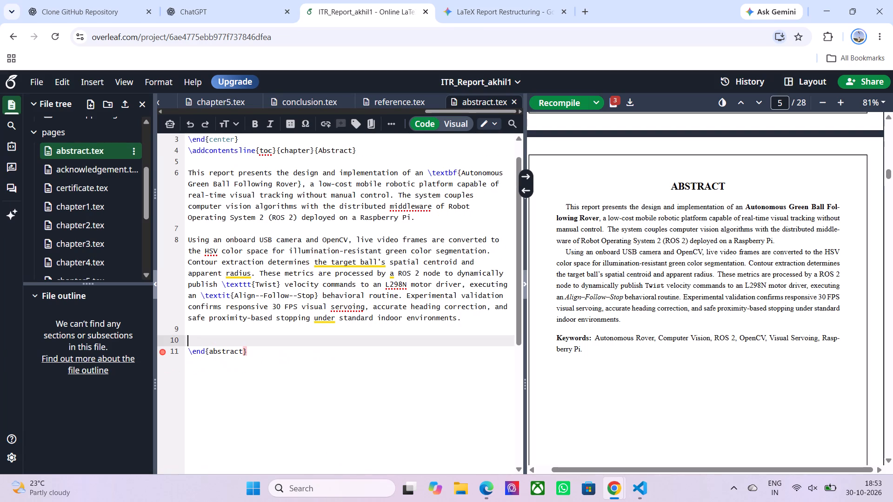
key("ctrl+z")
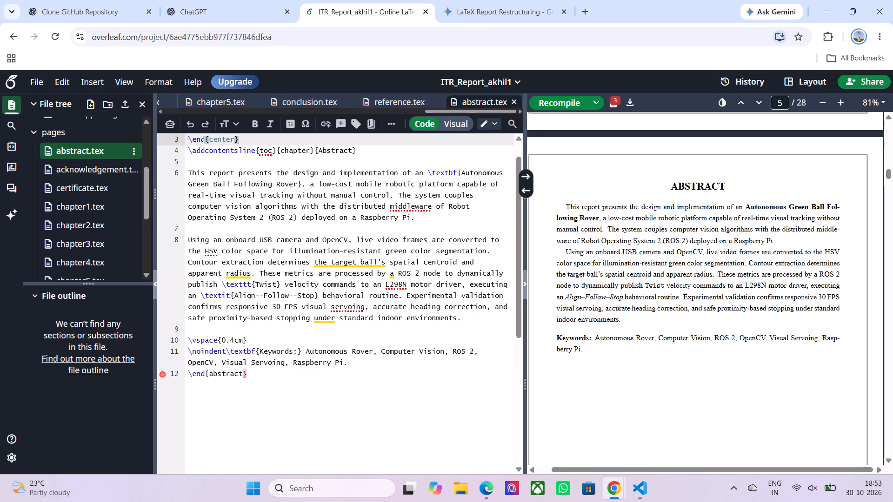
Delete the Keywords line from abstract.tex and move \vspace{0.4cm} to the blank line between the two abstract paragraphs.
left_click_drag(255, 337, 183, 339)
key("ctrl+x")
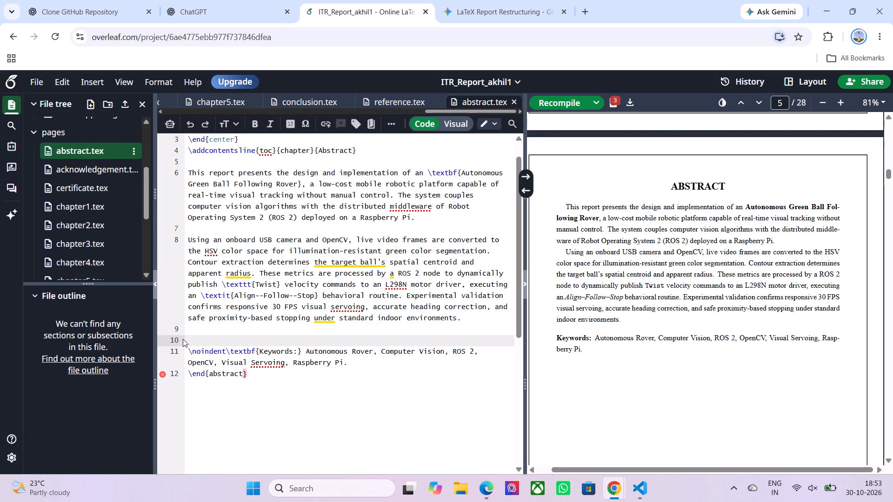
left_click_drag(188, 351, 339, 377)
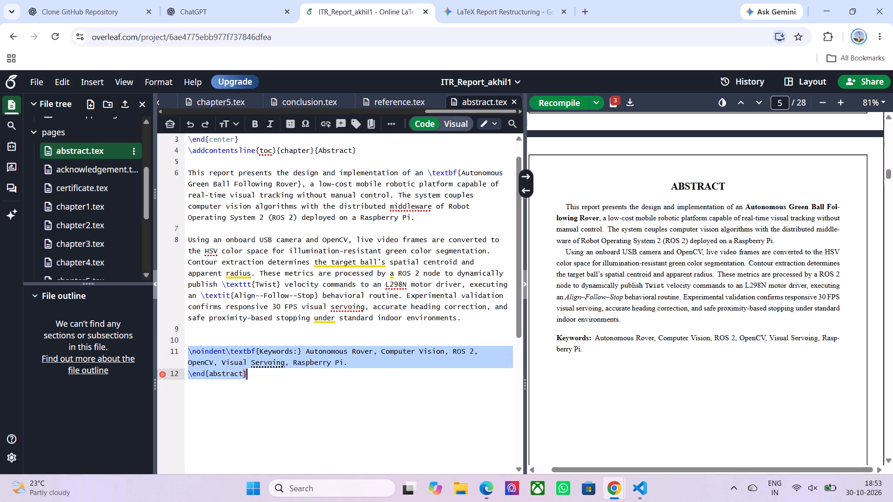
left_click_drag(339, 377, 357, 368)
key("BackSpace")
key("BackSpace")
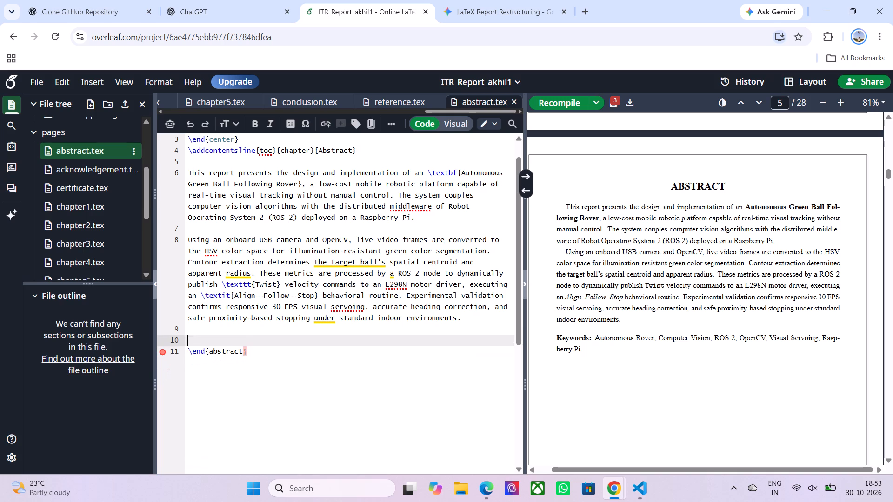
key("BackSpace")
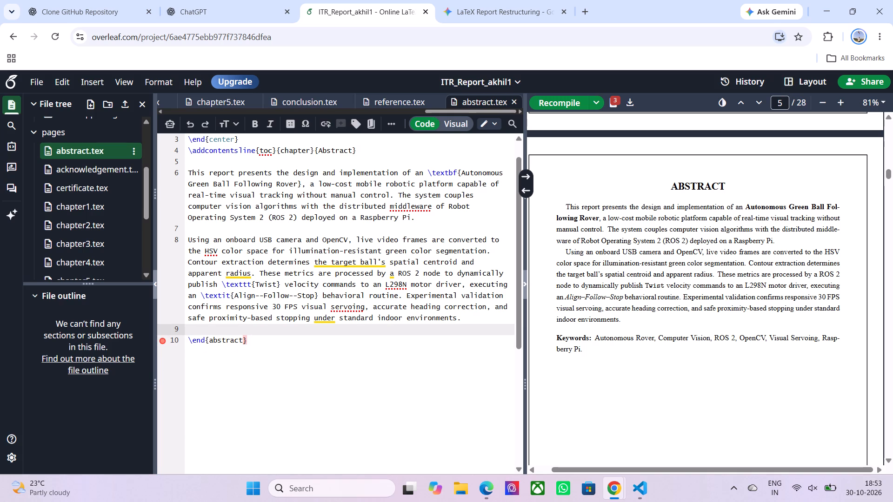
left_click(210, 230)
key("ctrl+v")
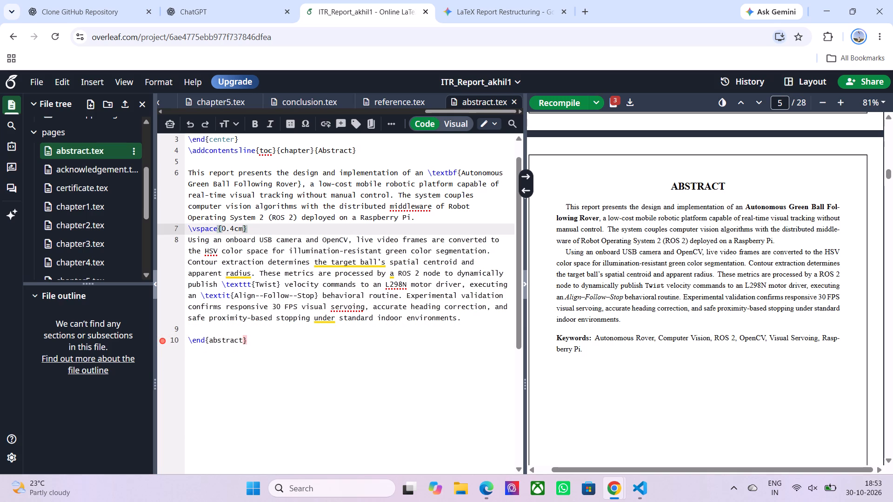
Recompile the rover report with the edited abstract.
left_click(544, 98)
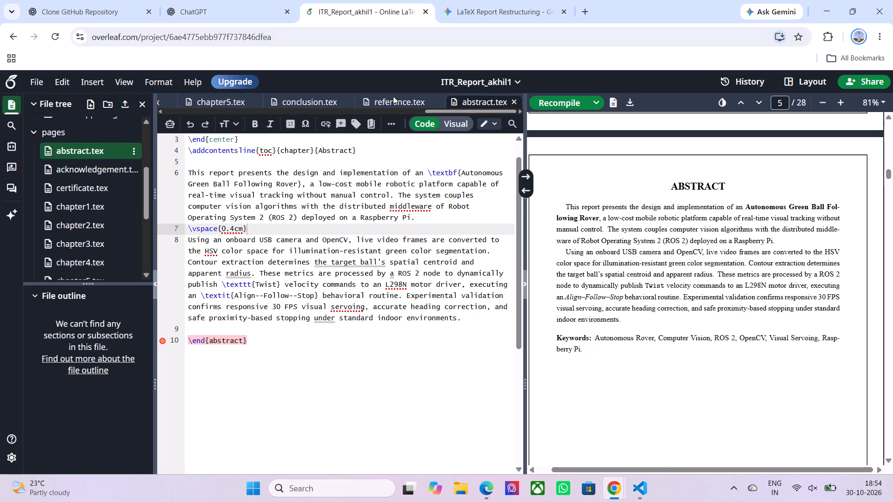
Delete the stray \end{abstract} line and the blank line above it at the end of abstract.tex.
scroll(239, 244, "up", 3)
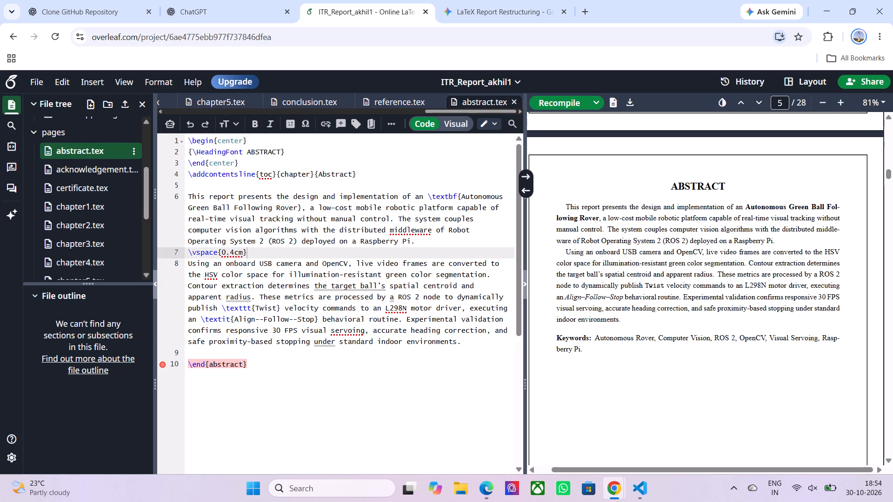
left_click_drag(267, 366, 159, 361)
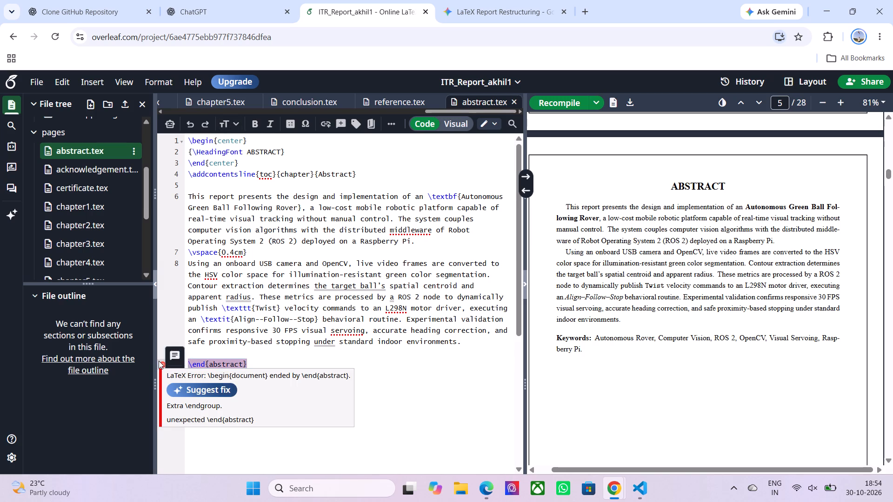
key("BackSpace")
key("BackSpace")
key("BackSpace")
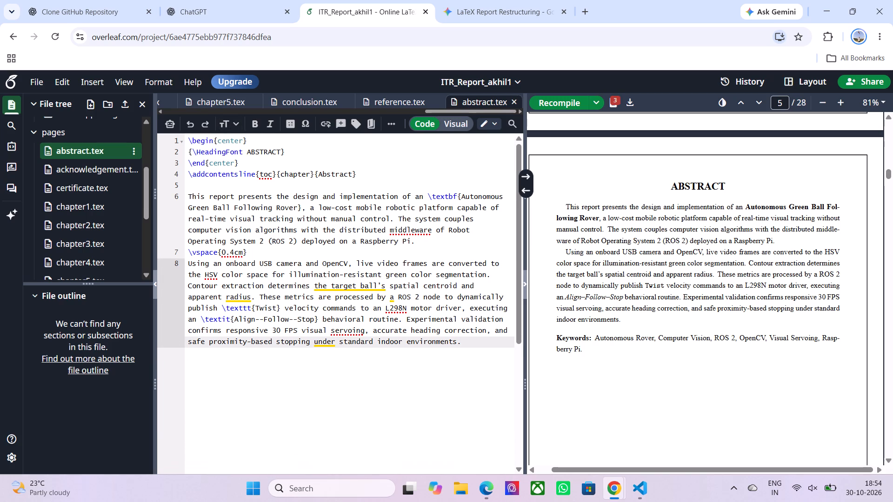
Recompile the rover report and check its abstract page in the PDF preview.
left_click(573, 102)
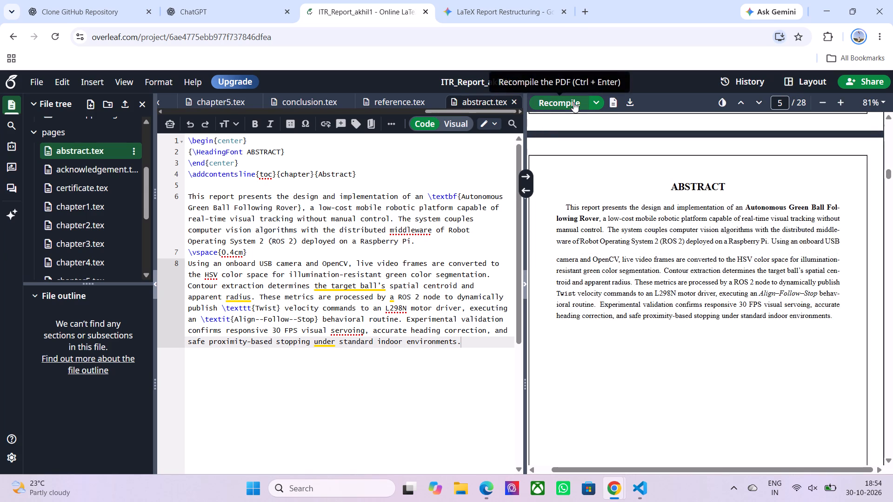
scroll(346, 340, "down", 2)
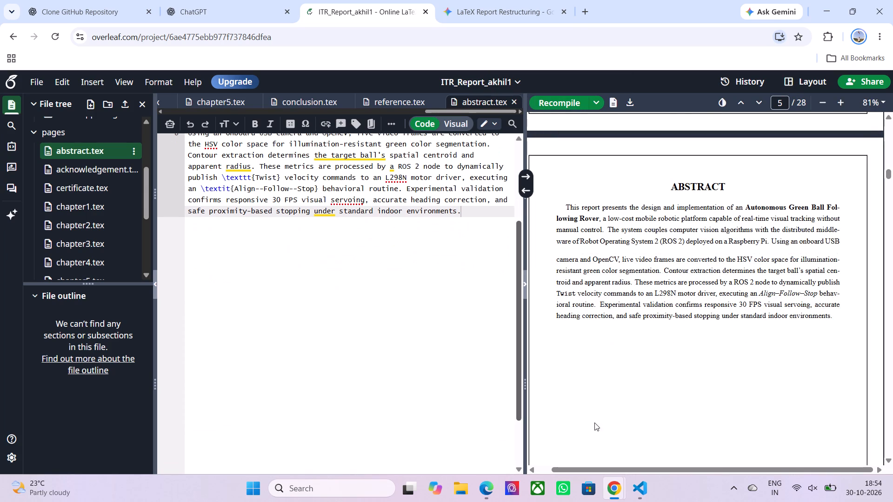
scroll(724, 357, "down", 2)
scroll(724, 357, "up", 2)
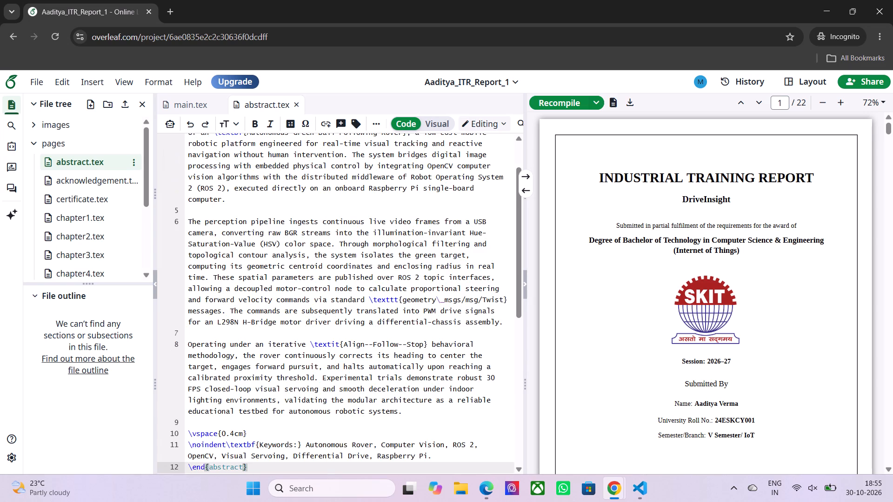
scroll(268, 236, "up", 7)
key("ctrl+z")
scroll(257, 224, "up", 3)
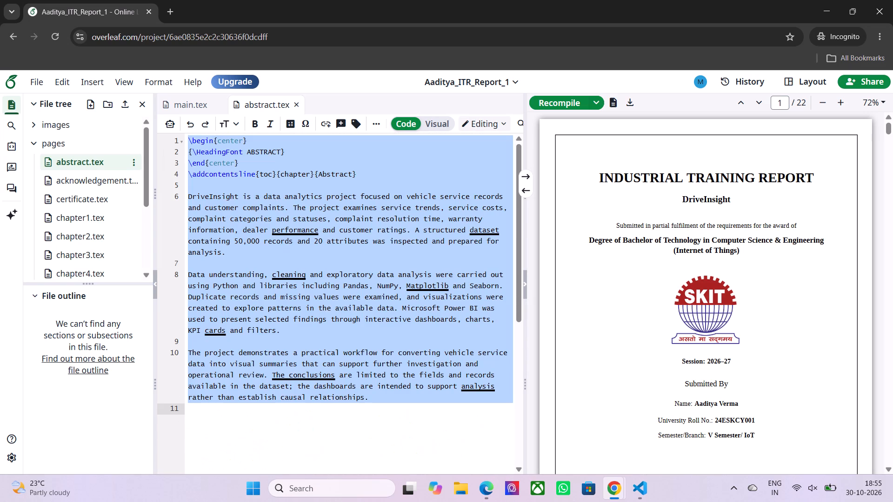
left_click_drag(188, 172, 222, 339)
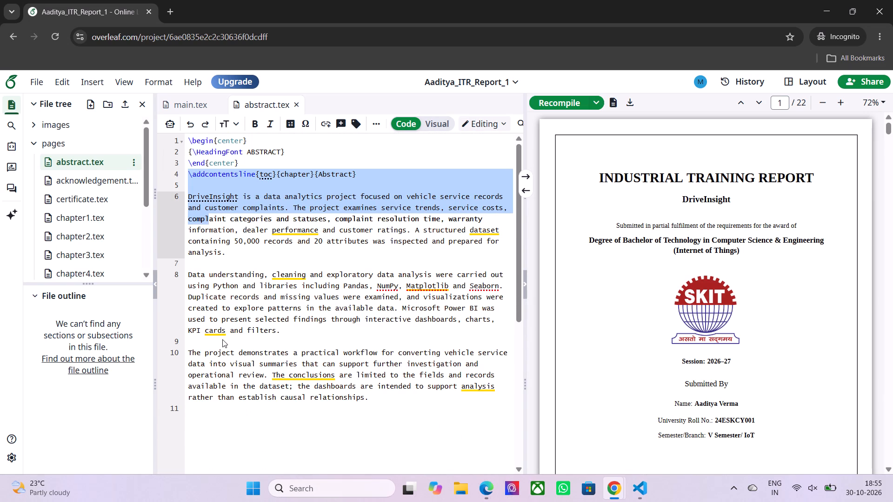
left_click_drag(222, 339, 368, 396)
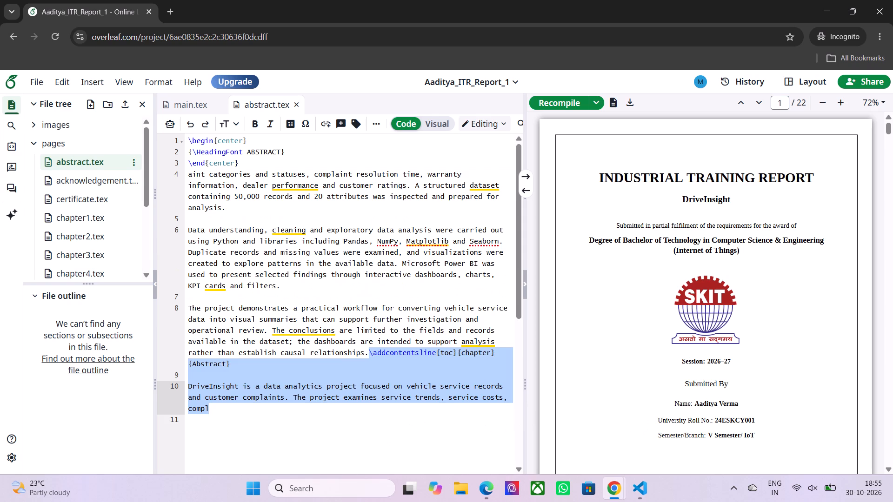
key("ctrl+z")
Replace everything below the centred ABSTRACT heading block in the DriveInsight abstract.tex with the copied rover abstract code.
left_click_drag(367, 402, 163, 120)
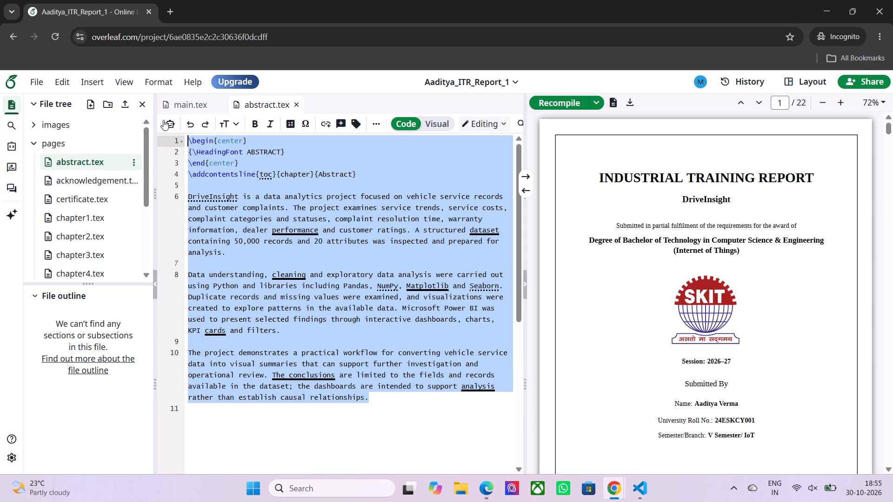
left_click_drag(163, 120, 187, 173)
key("ctrl+v")
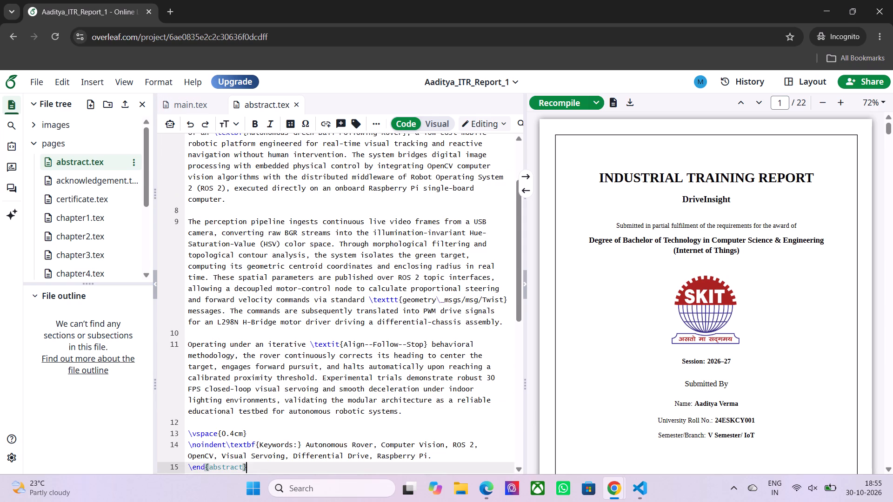
Delete the \begin{abstract} text below the centred heading block in abstract.tex.
scroll(273, 186, "up", 8)
left_click_drag(262, 173, 185, 177)
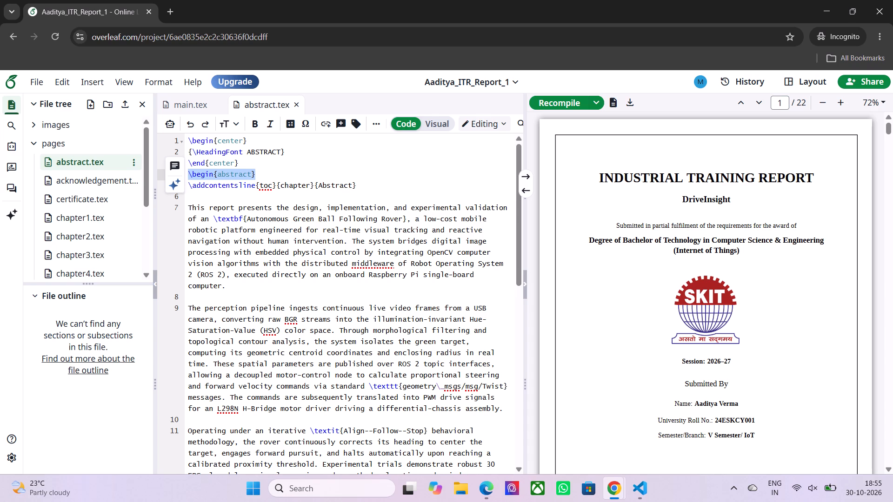
key("BackSpace")
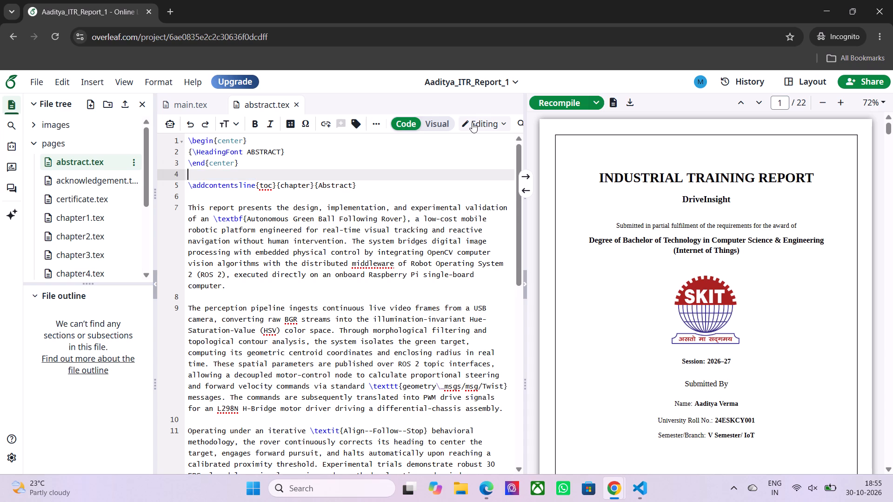
Recompile the DriveInsight report with the pasted abstract.
left_click(548, 102)
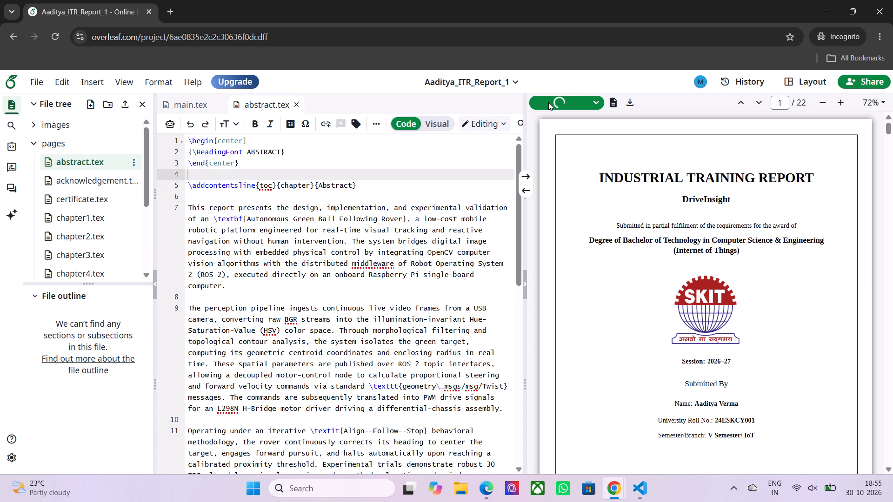
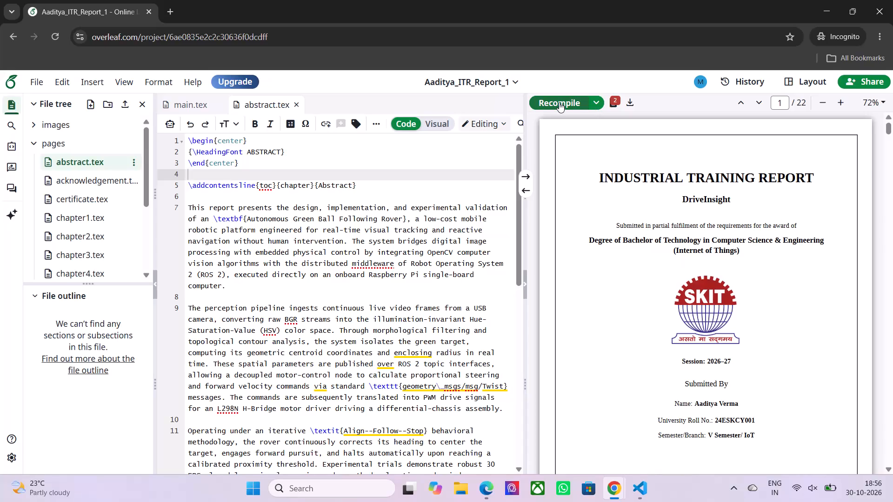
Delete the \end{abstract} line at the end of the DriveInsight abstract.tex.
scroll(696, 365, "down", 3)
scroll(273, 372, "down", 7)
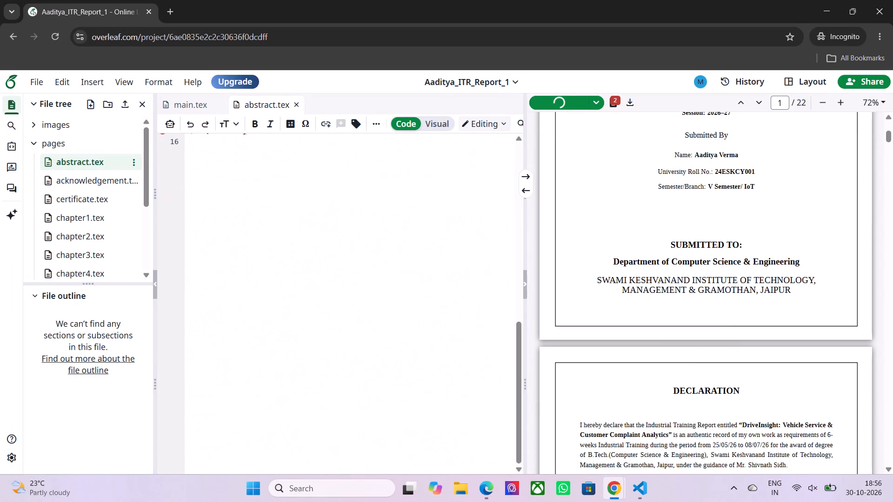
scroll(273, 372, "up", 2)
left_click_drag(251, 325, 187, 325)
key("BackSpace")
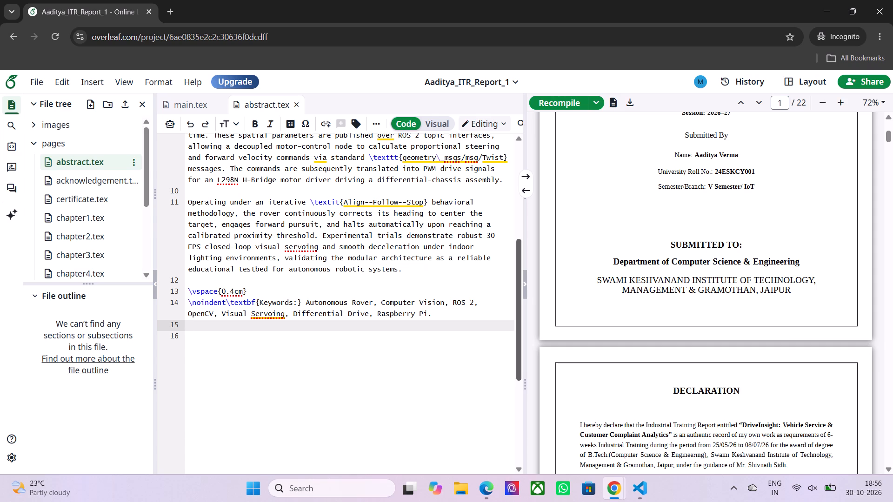
Undo all the rover abstract edits in the DriveInsight abstract.tex, back to its original DriveInsight text.
scroll(352, 263, "up", 8)
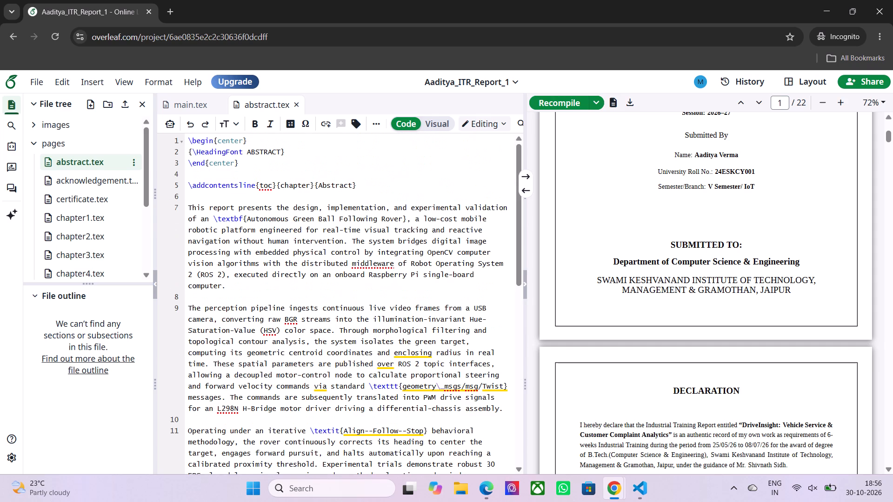
key("ctrl+z")
key("ctrl+z")
key("ctrl+z")
key("ctrl+z")
key("ctrl+z")
key("ctrl+z")
key("ctrl+z")
key("ctrl+z")
key("ctrl+z")
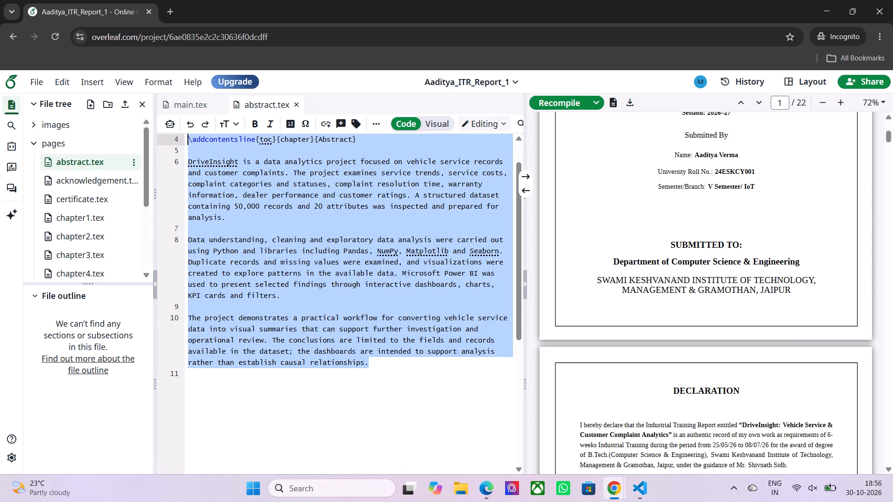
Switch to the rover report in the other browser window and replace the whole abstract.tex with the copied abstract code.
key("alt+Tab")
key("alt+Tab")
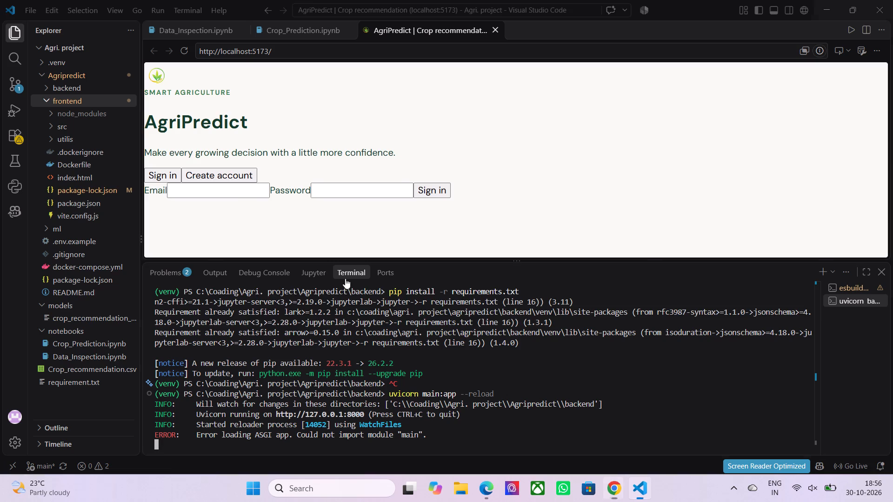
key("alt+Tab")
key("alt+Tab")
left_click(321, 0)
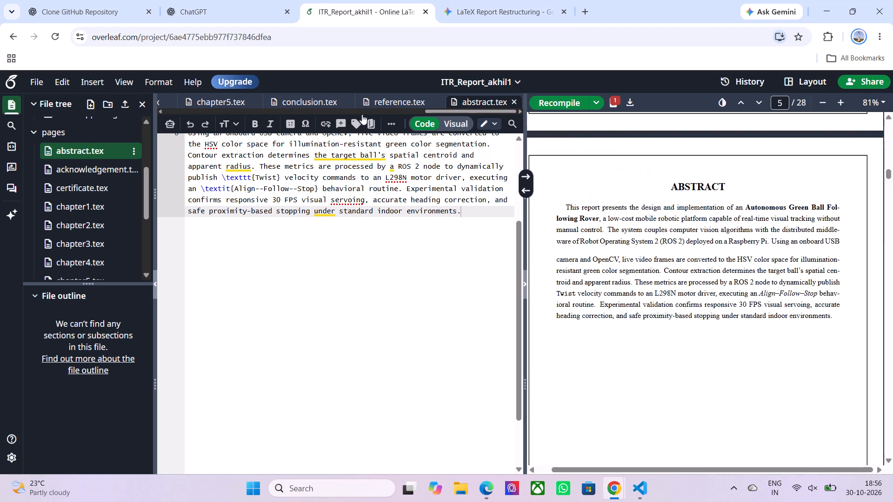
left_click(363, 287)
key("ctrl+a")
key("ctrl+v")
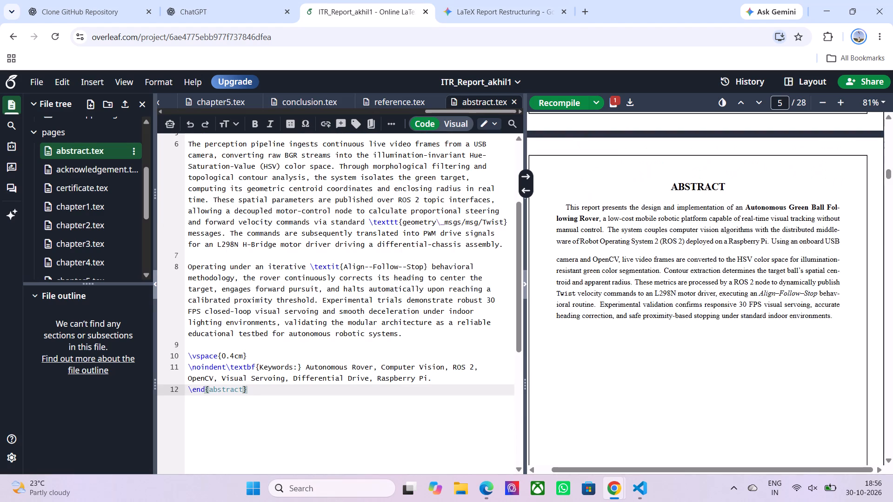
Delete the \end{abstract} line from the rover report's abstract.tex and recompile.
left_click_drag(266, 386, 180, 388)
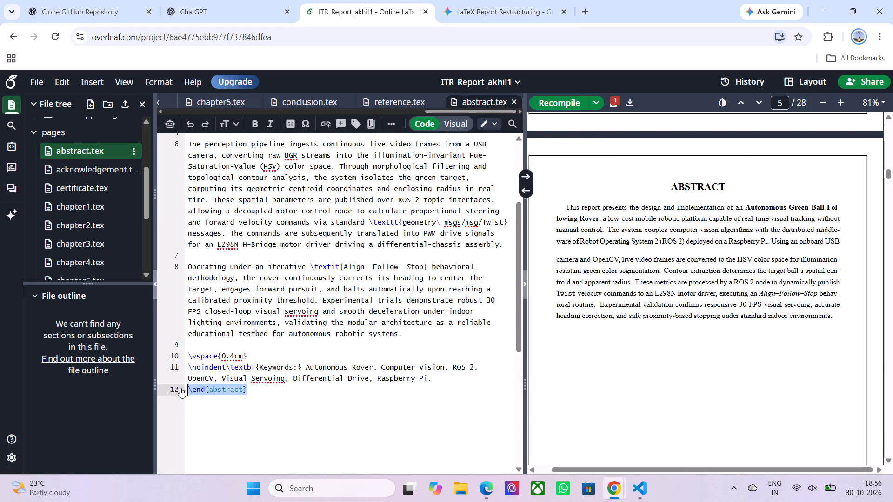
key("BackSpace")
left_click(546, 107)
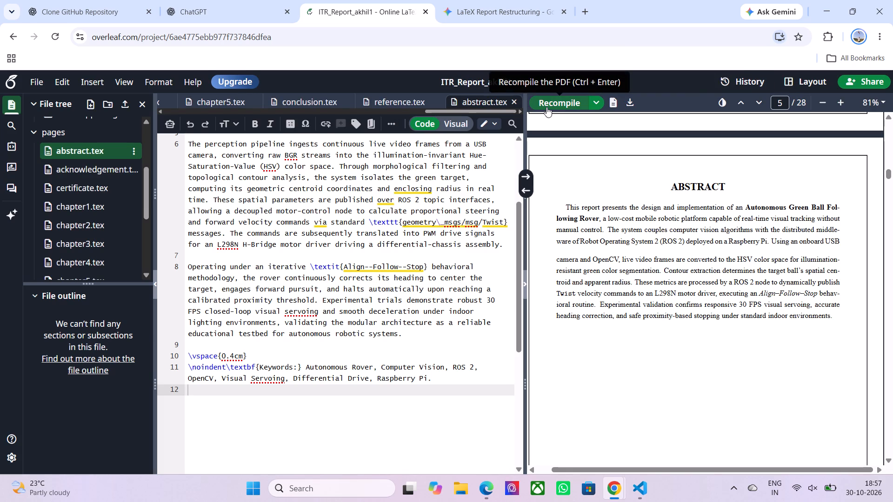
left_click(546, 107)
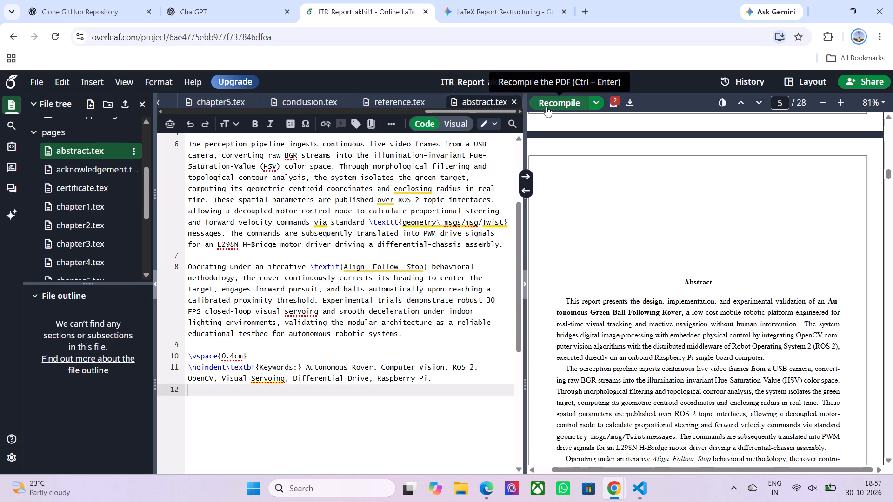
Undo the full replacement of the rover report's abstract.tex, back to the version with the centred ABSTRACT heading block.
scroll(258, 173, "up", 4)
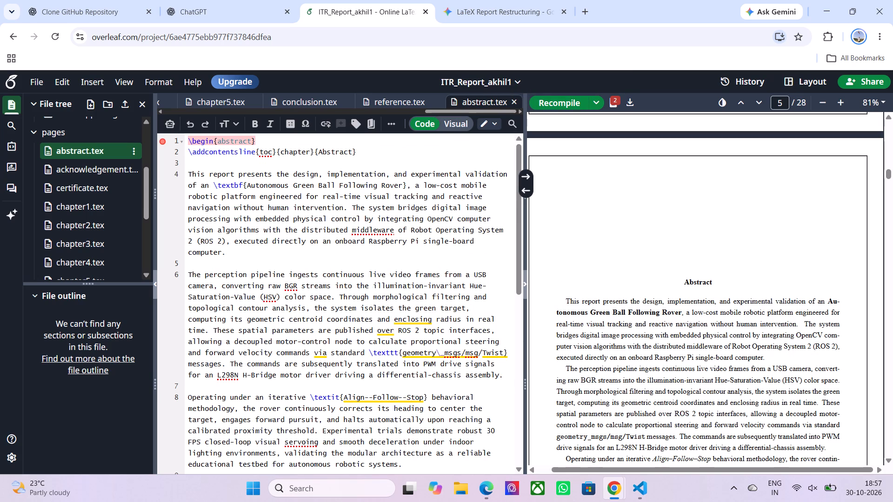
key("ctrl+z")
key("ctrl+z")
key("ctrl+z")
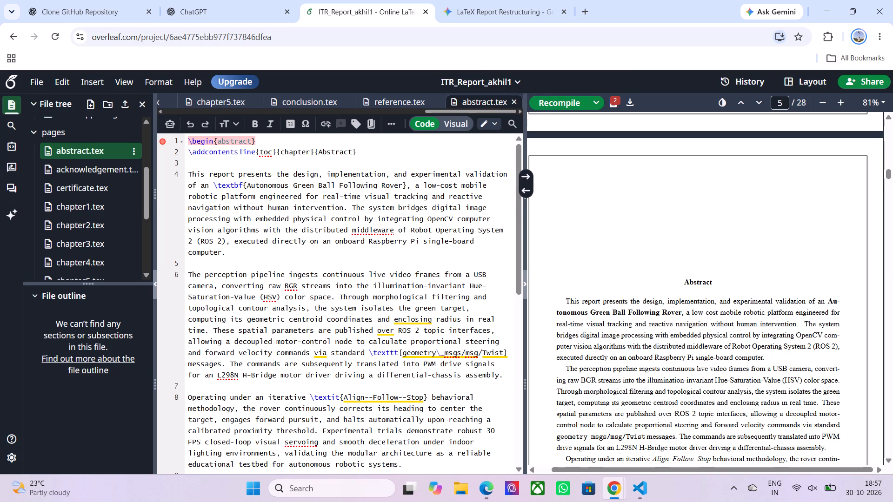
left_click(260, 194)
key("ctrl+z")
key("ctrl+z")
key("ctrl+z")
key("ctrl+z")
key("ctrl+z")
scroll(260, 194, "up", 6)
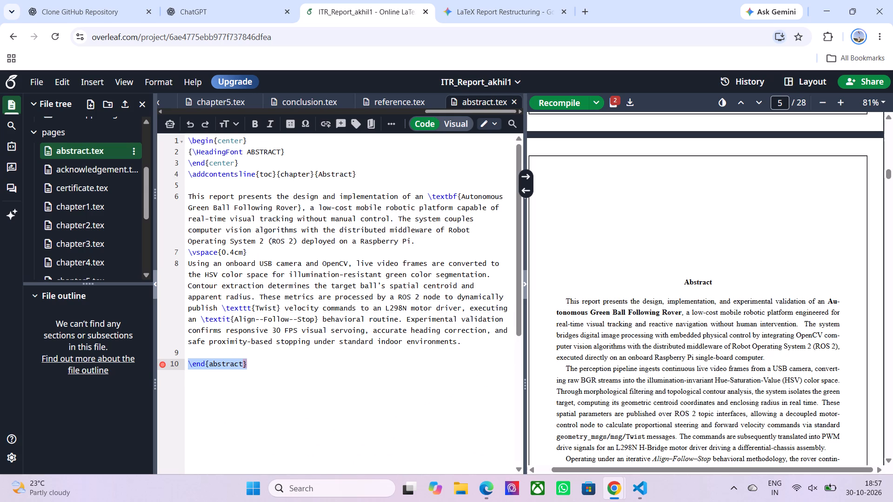
Replace everything below the centred ABSTRACT heading block with the copied abstract code, and delete the leftover \\begin{abstract} line.
left_click_drag(190, 174, 272, 263)
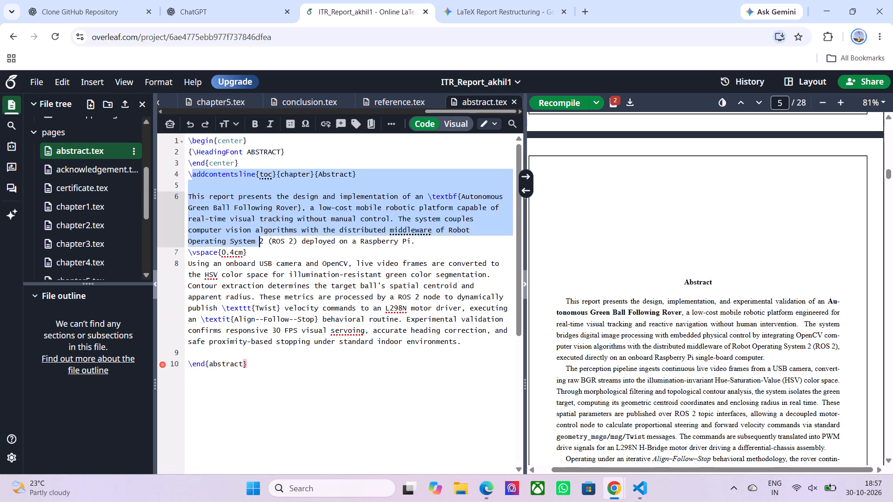
left_click_drag(272, 263, 289, 395)
key("ctrl+v")
scroll(224, 251, "up", 7)
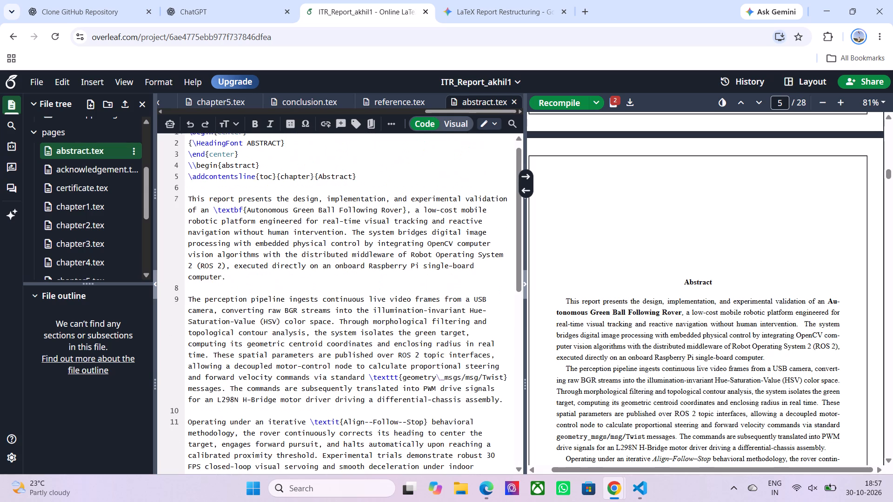
left_click_drag(280, 174, 227, 175)
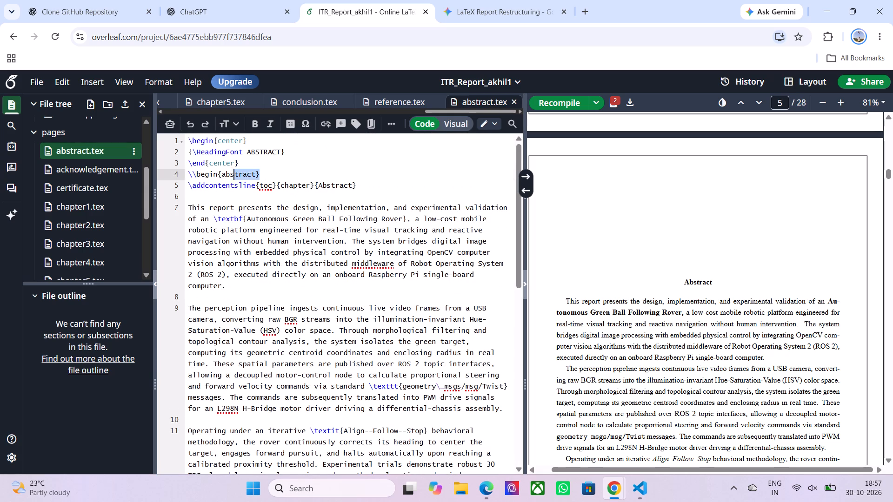
left_click_drag(227, 175, 177, 180)
key("BackSpace")
key("BackSpace")
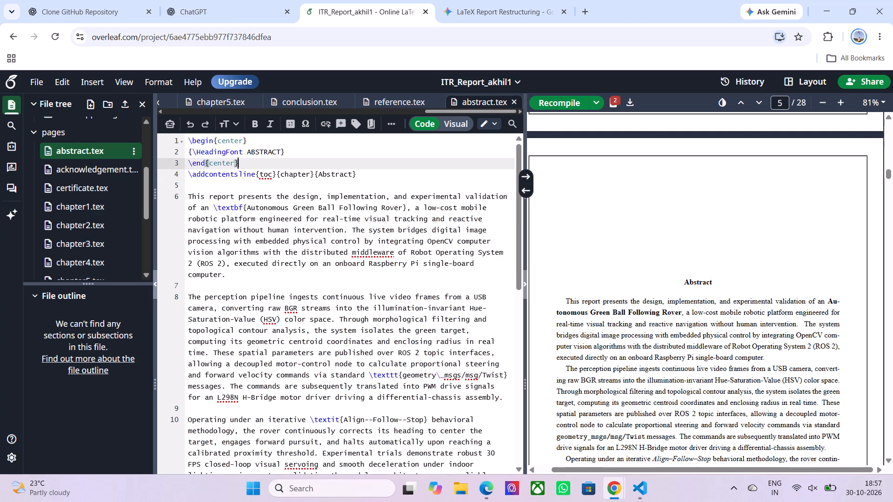
Recompile the rover report with the longer abstract and review the rendered abstract page.
left_click(558, 98)
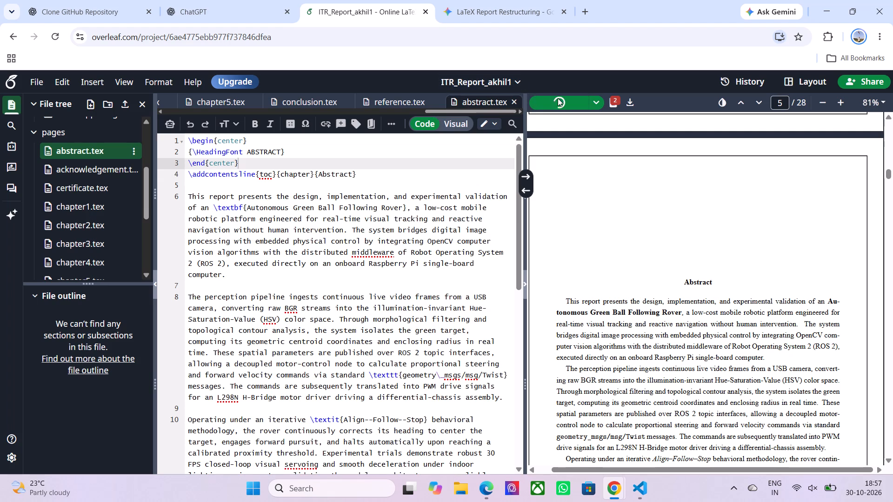
left_click_drag(558, 98, 483, 128)
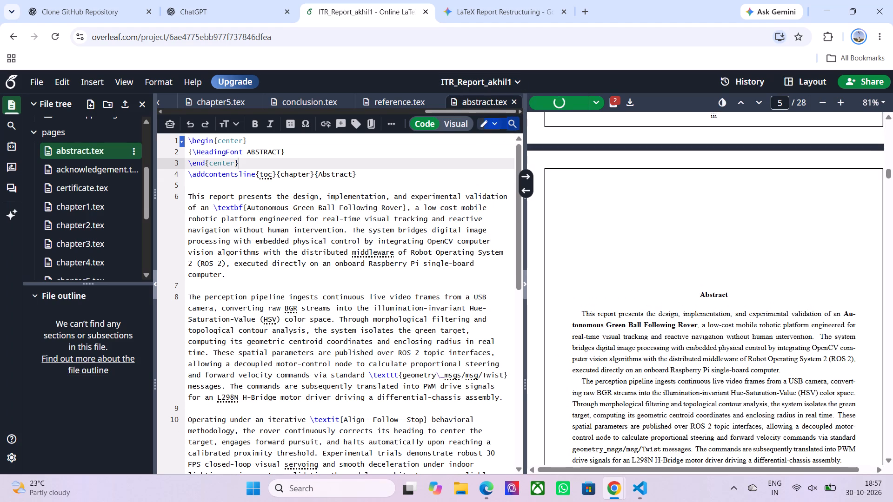
left_click(372, 178)
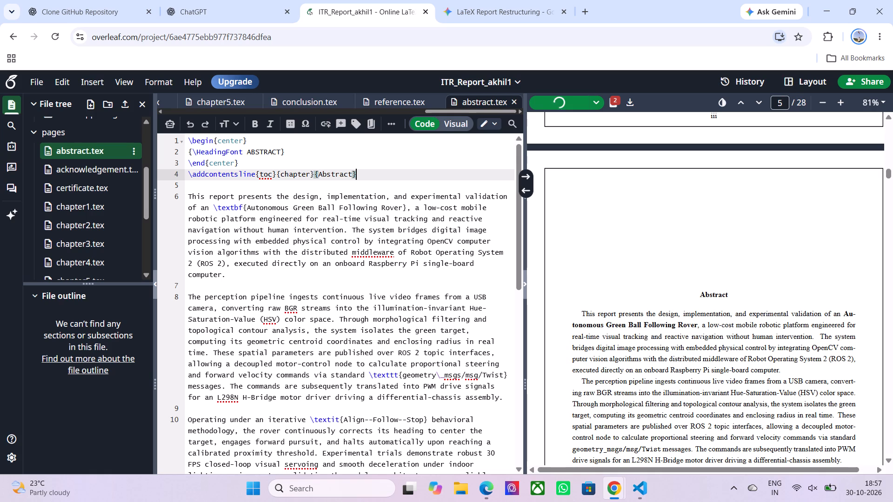
left_click_drag(366, 175, 202, 172)
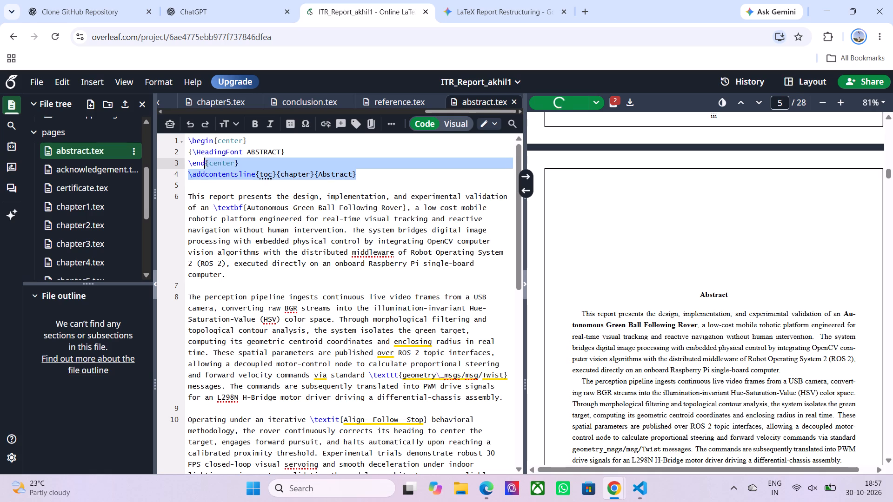
left_click_drag(202, 172, 186, 172)
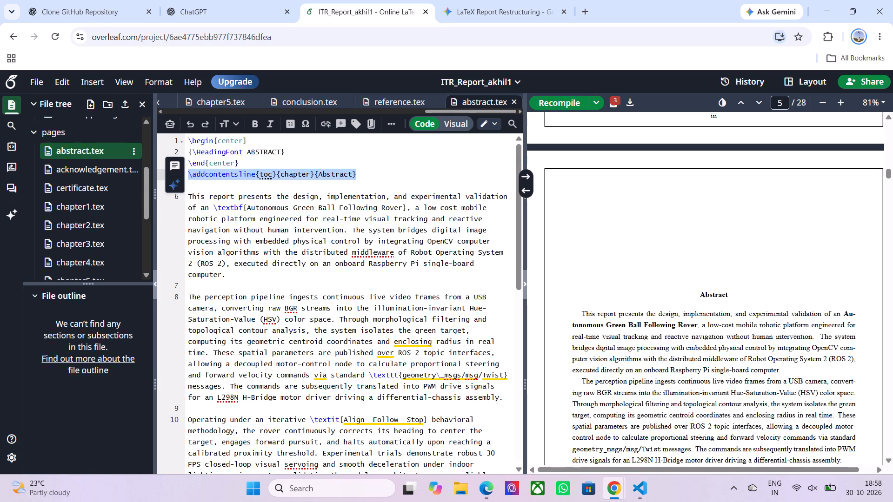
left_click(552, 99)
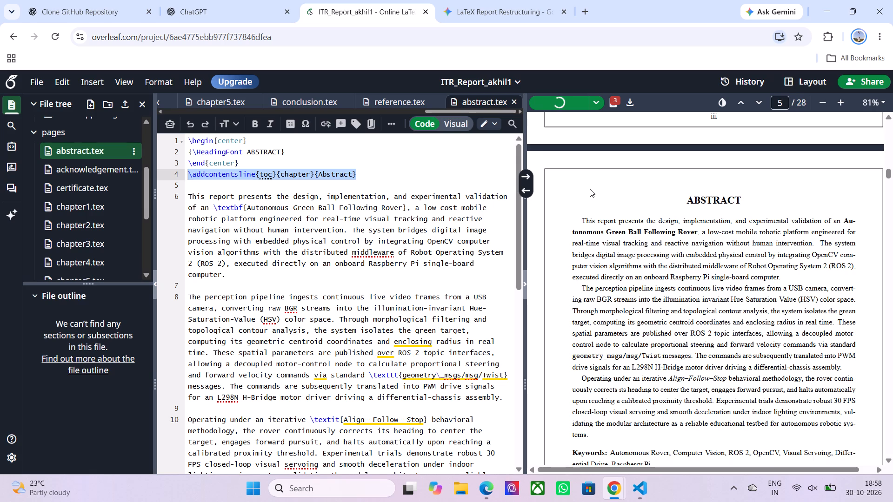
scroll(636, 320, "down", 1)
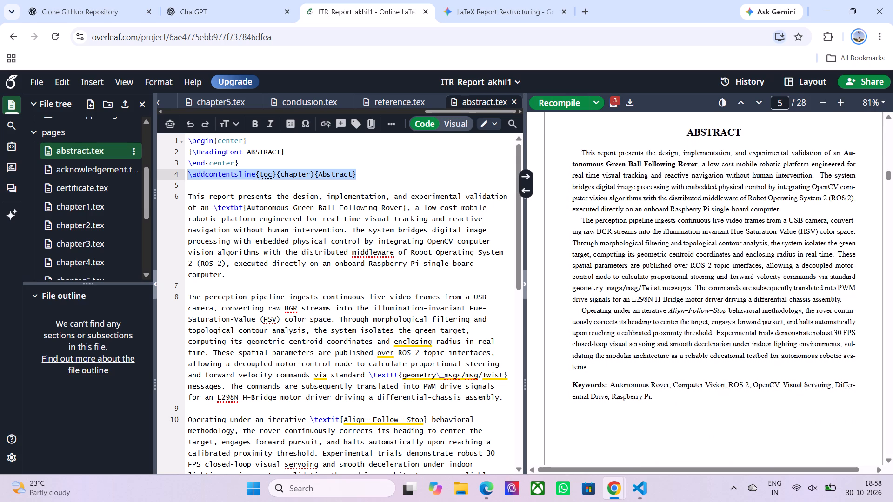
scroll(636, 320, "down", 2)
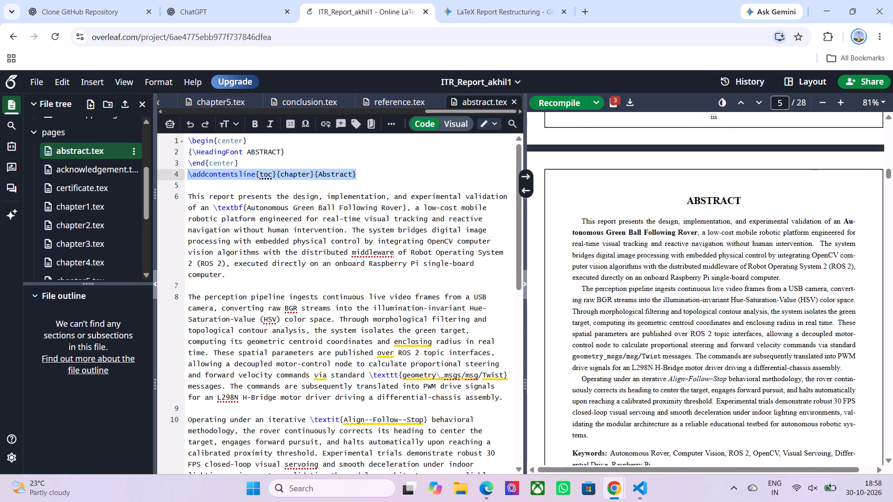
scroll(636, 320, "down", 1)
scroll(636, 320, "up", 1)
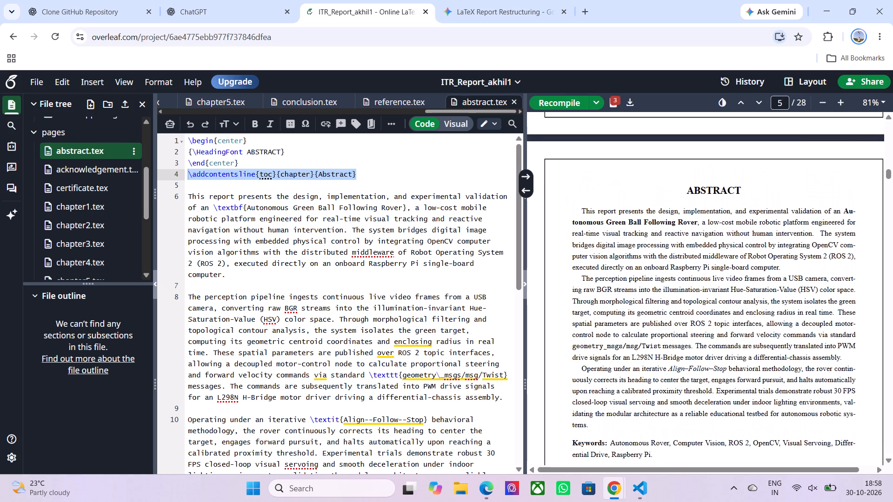
scroll(636, 320, "up", 1)
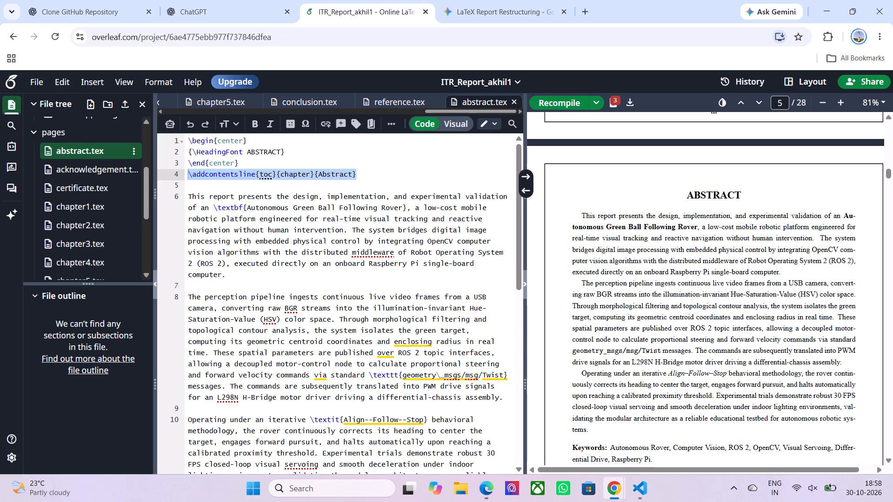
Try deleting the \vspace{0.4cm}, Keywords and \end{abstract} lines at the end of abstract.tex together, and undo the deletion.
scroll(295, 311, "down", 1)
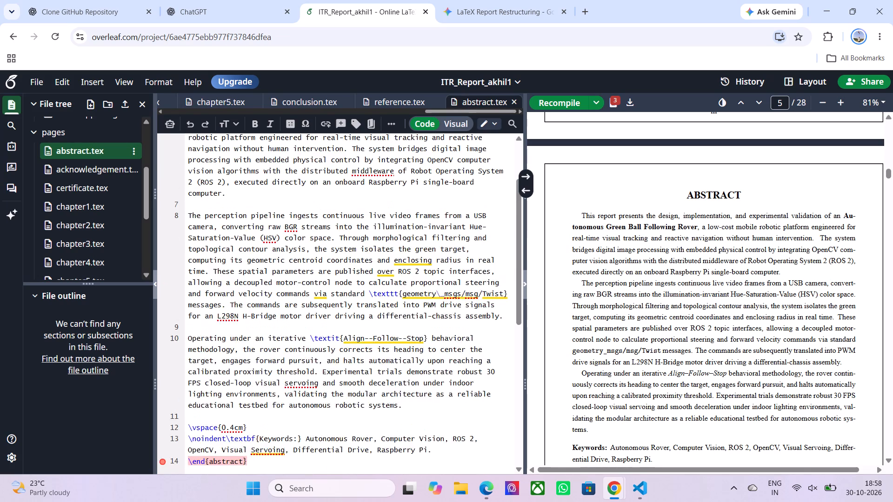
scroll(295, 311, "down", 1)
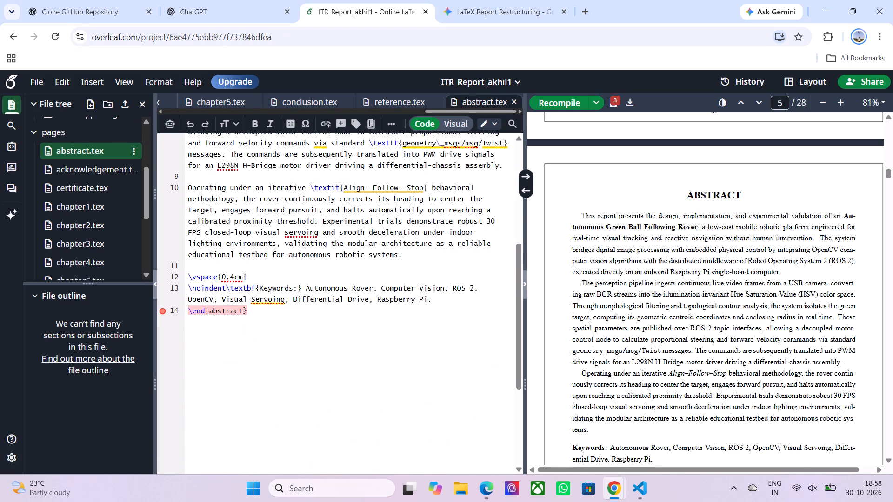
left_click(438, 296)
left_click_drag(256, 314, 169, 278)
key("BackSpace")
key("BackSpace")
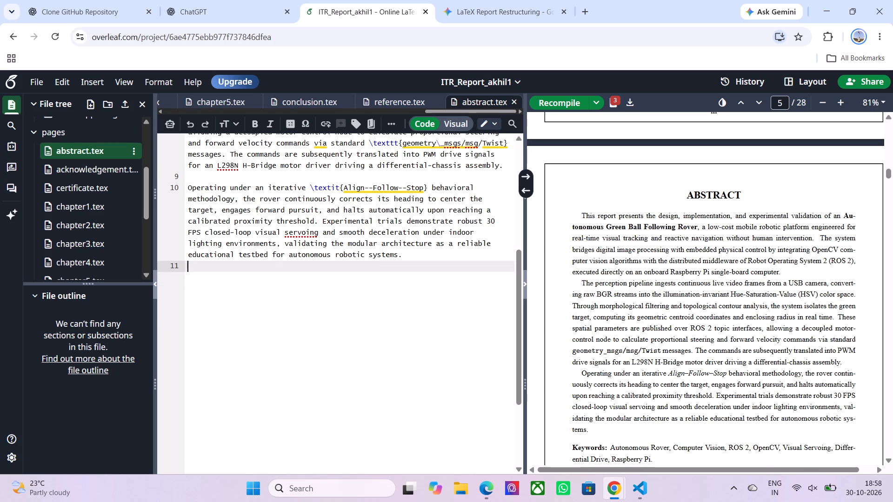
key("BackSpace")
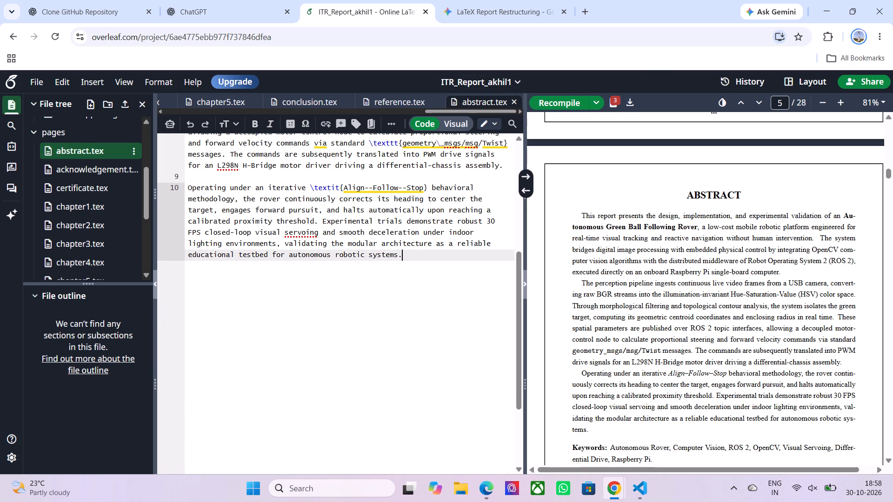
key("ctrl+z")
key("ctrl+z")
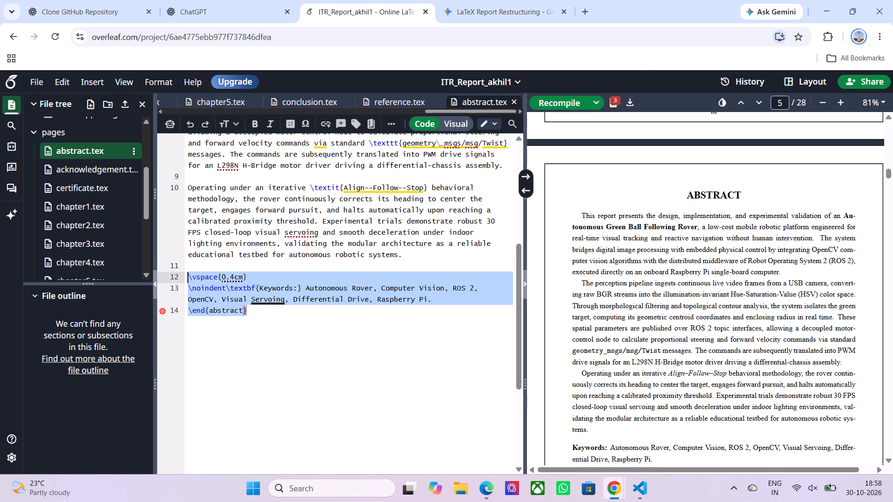
Cut the \vspace{0.4cm} line near the end of abstract.tex, and delete the Keywords and \end{abstract} lines.
left_click_drag(253, 276, 180, 271)
key("ctrl+x")
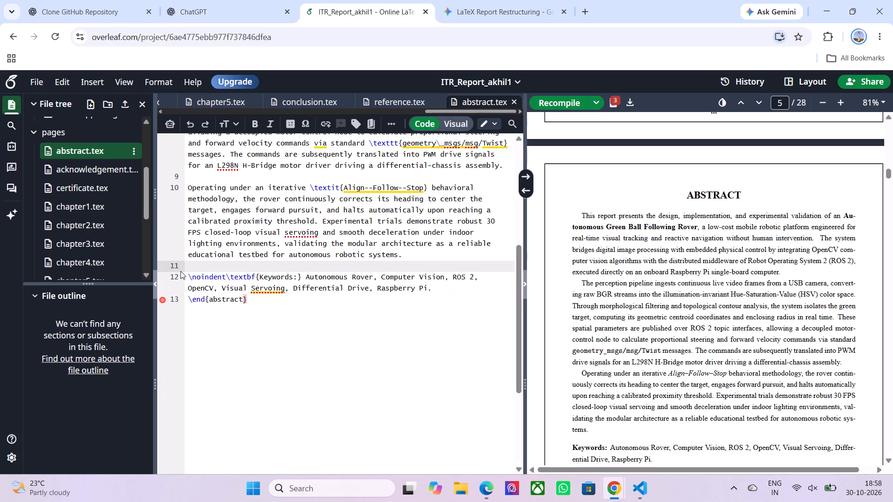
left_click(180, 271)
left_click_drag(189, 276, 290, 315)
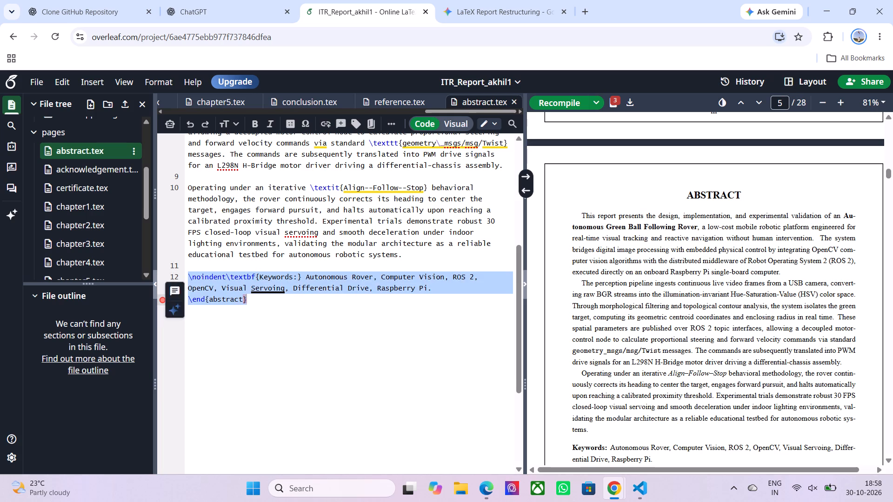
key("BackSpace")
Paste the cut \vspace{0.4cm} line before both the second and third abstract paragraphs.
scroll(290, 315, "up", 1)
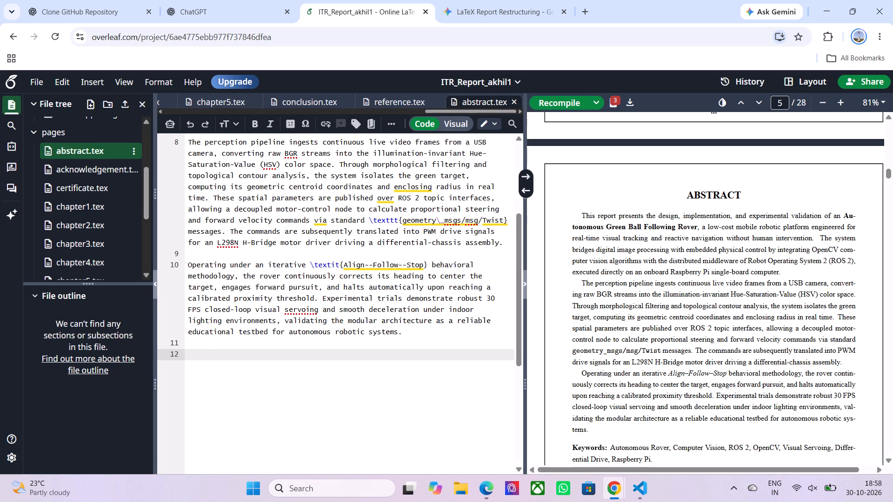
scroll(248, 213, "up", 1)
left_click(200, 231)
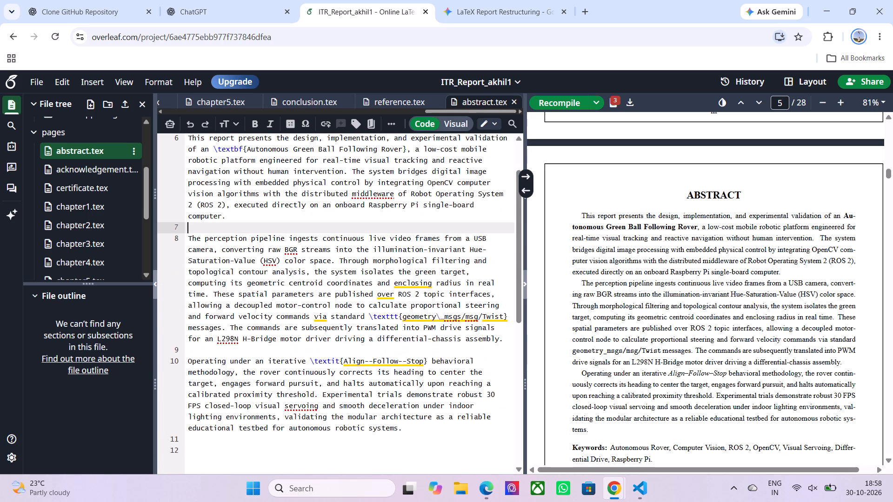
key("ctrl+v")
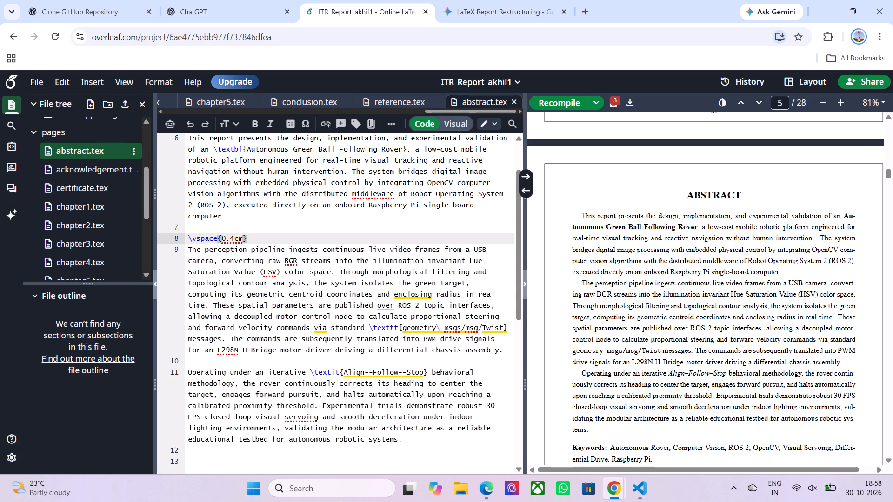
left_click(202, 359)
key("ctrl+v")
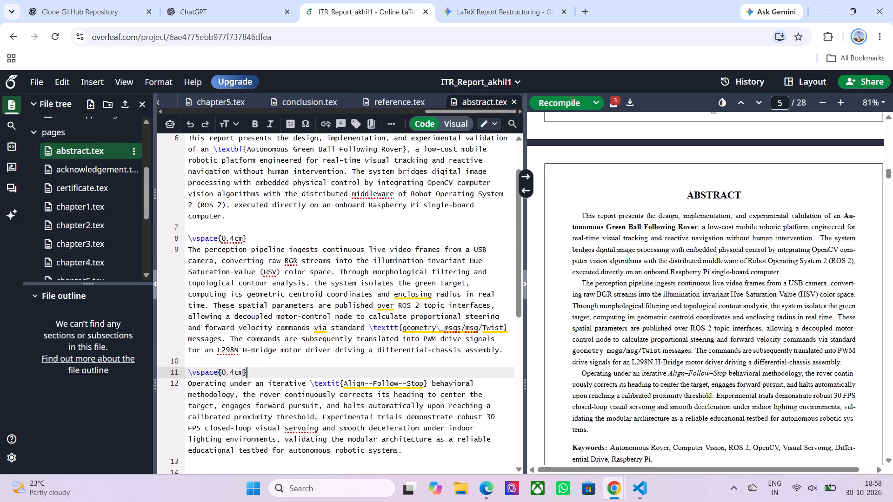
Recompile the rover report with the spaced abstract paragraphs.
left_click(560, 101)
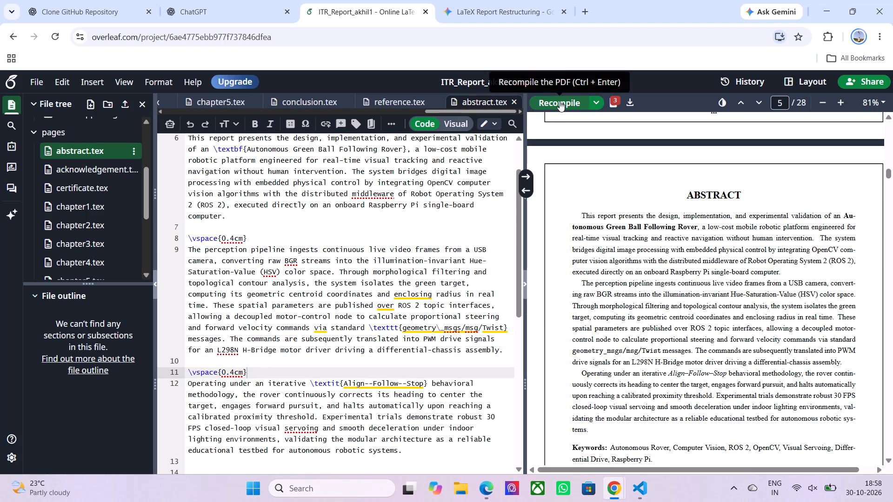
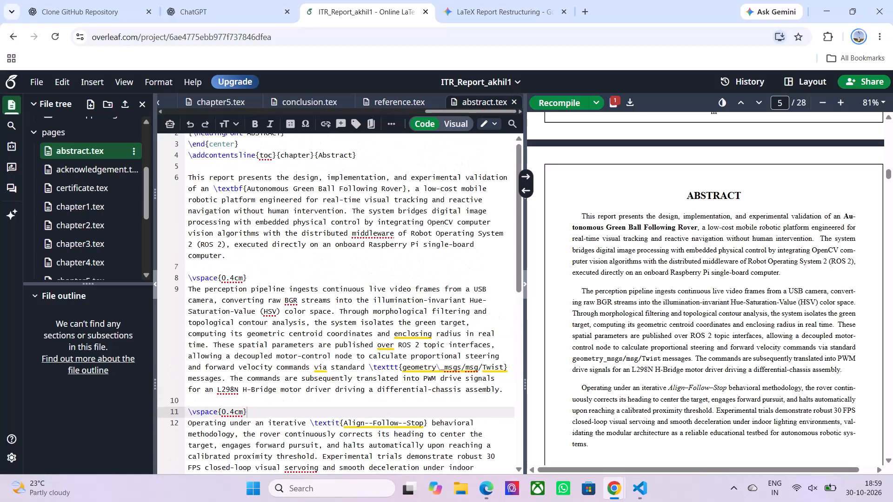
Delete the \addcontentsline{toc}{chapter}{Abstract} line and its line break below the heading in abstract.tex, and recompile the report.
left_click_drag(360, 176, 207, 189)
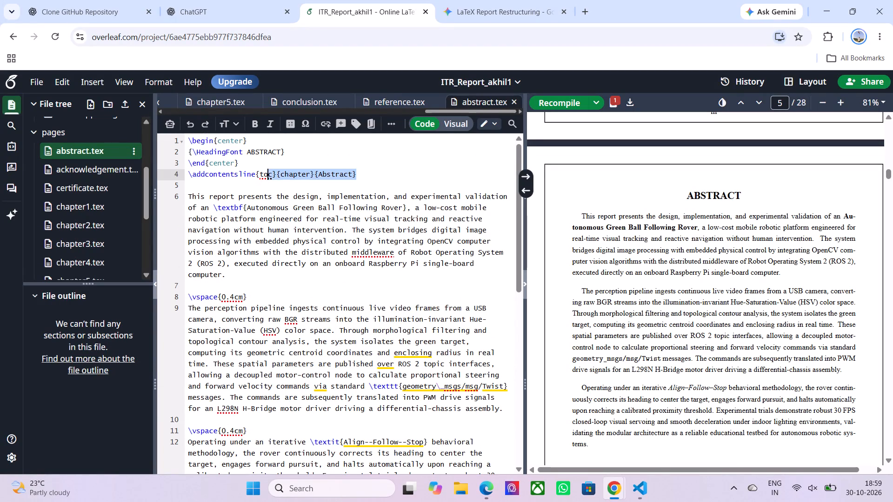
left_click_drag(207, 189, 185, 175)
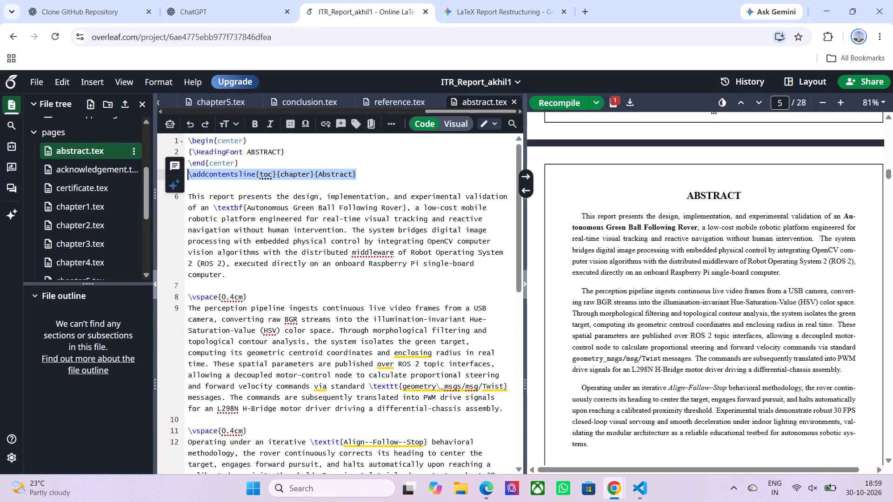
key("BackSpace")
key("BackSpace")
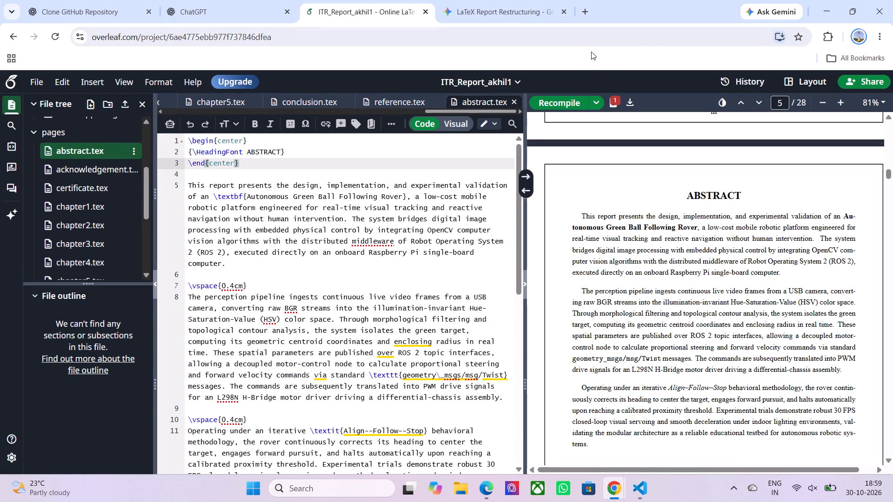
left_click(558, 102)
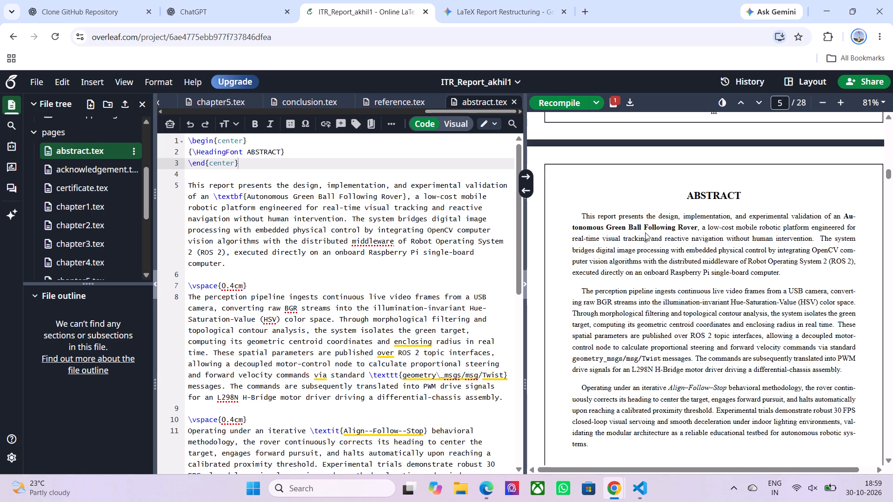
Compare the layout of the compiled abstract page with the acknowledgement page before it.
scroll(645, 233, "up", 4)
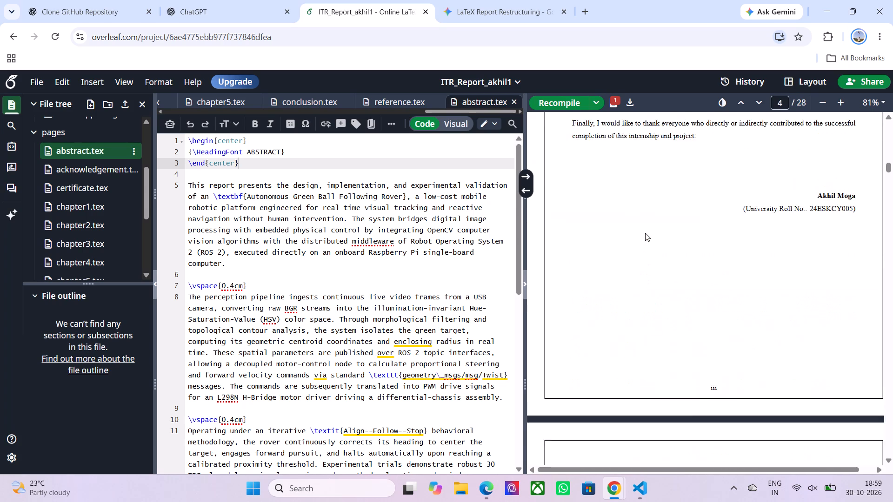
scroll(645, 233, "up", 1)
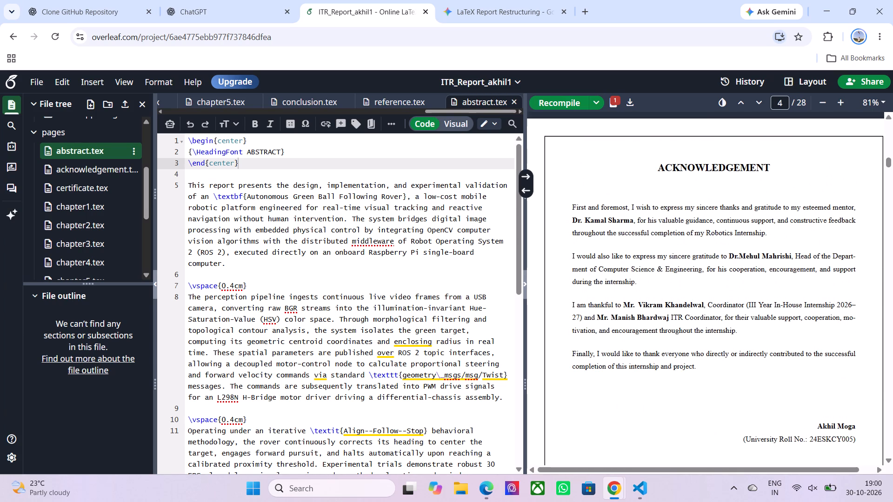
scroll(680, 171, "down", 6)
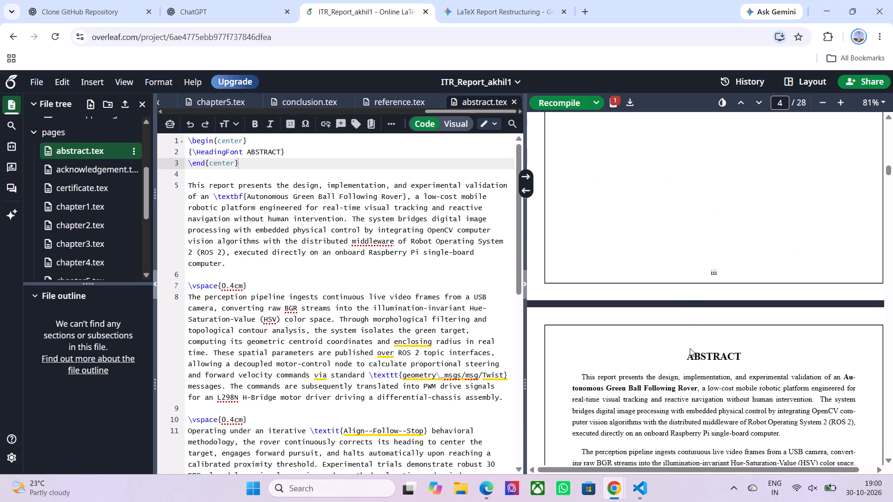
scroll(753, 352, "up", 4)
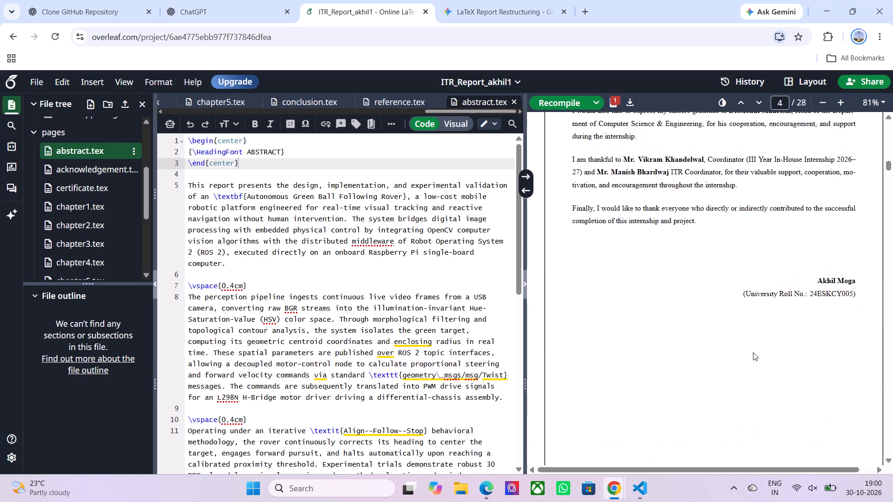
scroll(753, 352, "up", 1)
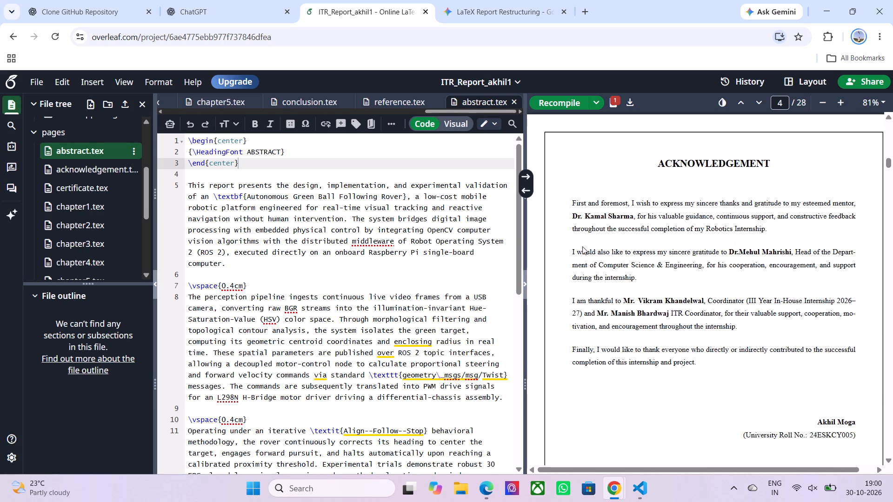
Download the compiled ITR_Report_akhil1 report as a PDF and show the recent downloads.
left_click(628, 103)
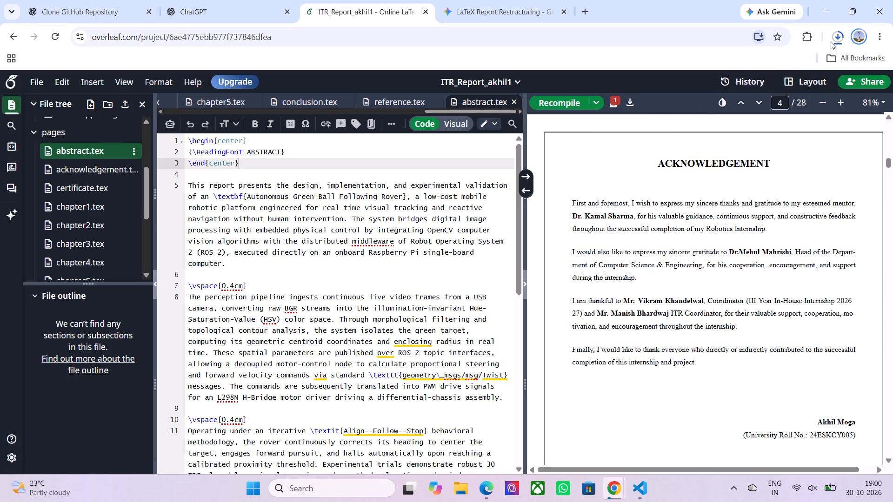
left_click(832, 41)
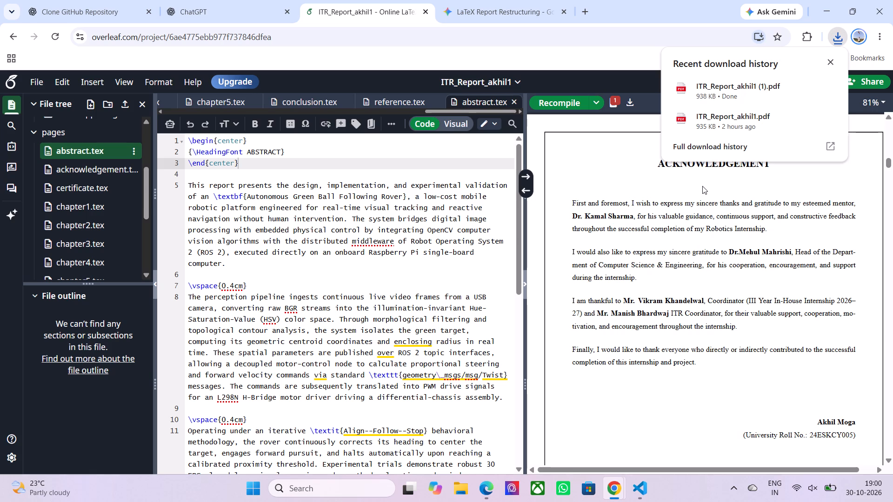
left_click(426, 11)
left_click(426, 11)
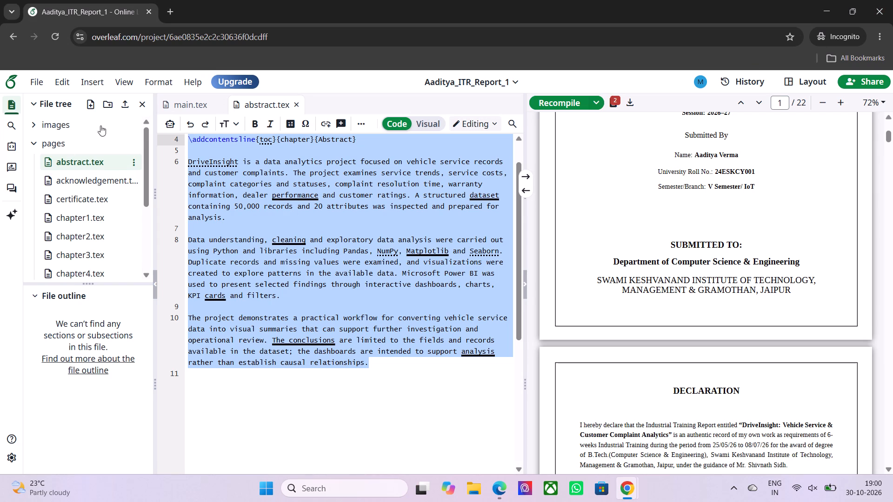
Search for cricbuzz in a new incognito tab and open the Cricbuzz site.
left_click(170, 19)
left_click(199, 38)
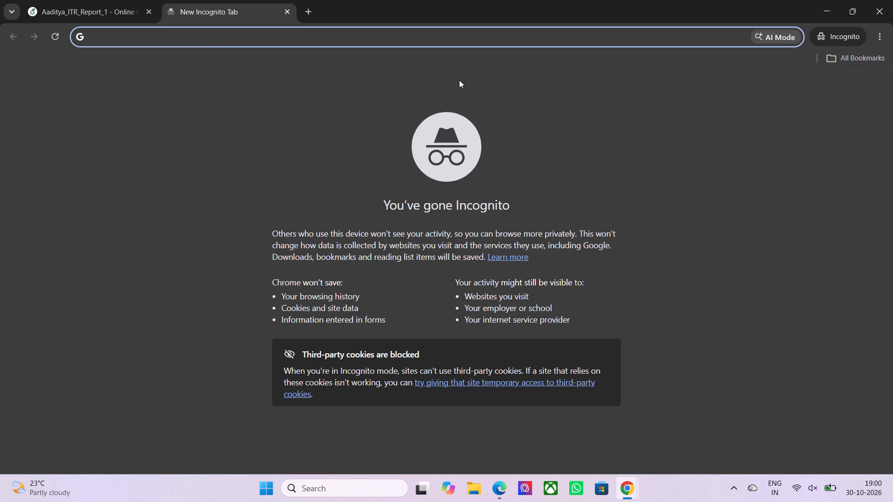
key("c")
type("ri")
key("Return")
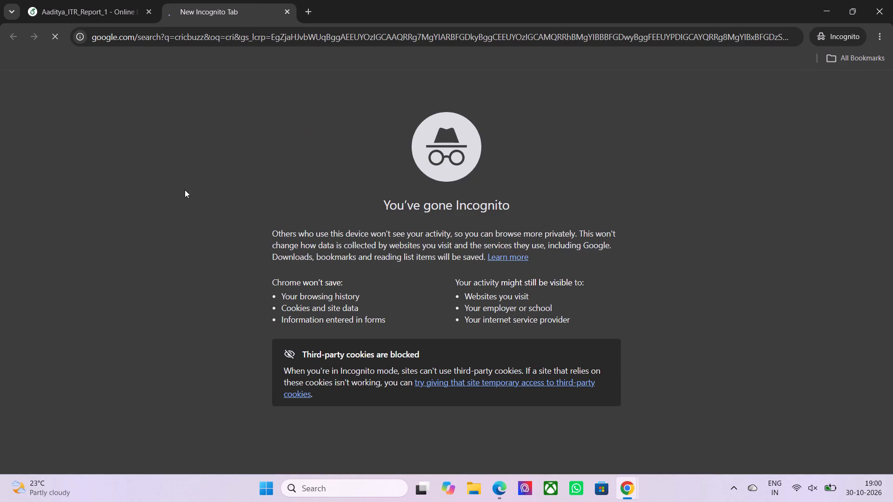
left_click(254, 192)
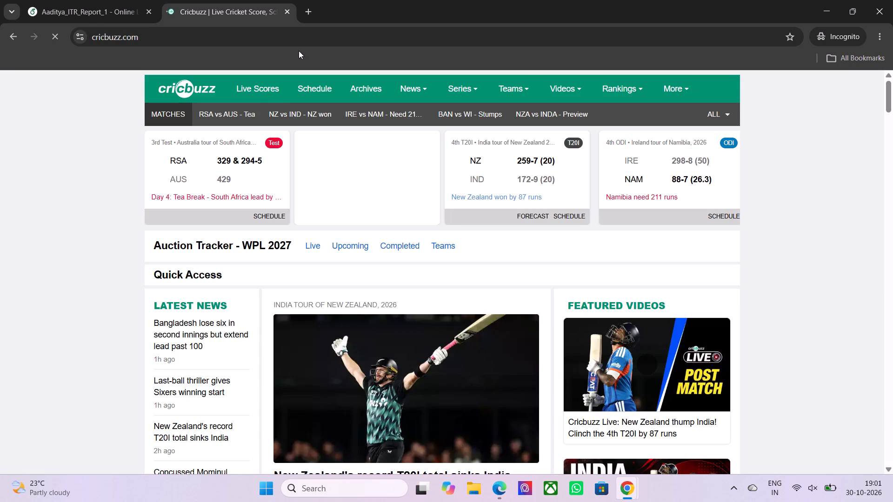
Open the live page of the South Africa vs Australia 3rd Test and read the score and commentary.
left_click(230, 159)
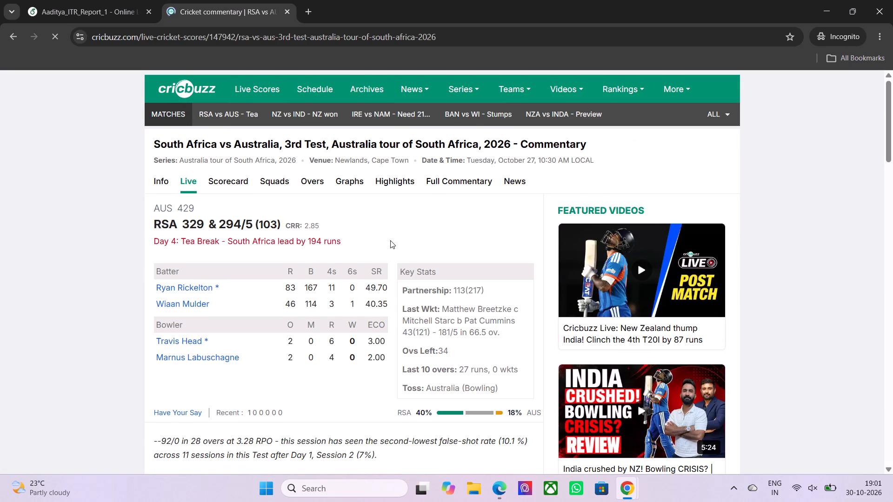
scroll(390, 240, "down", 1)
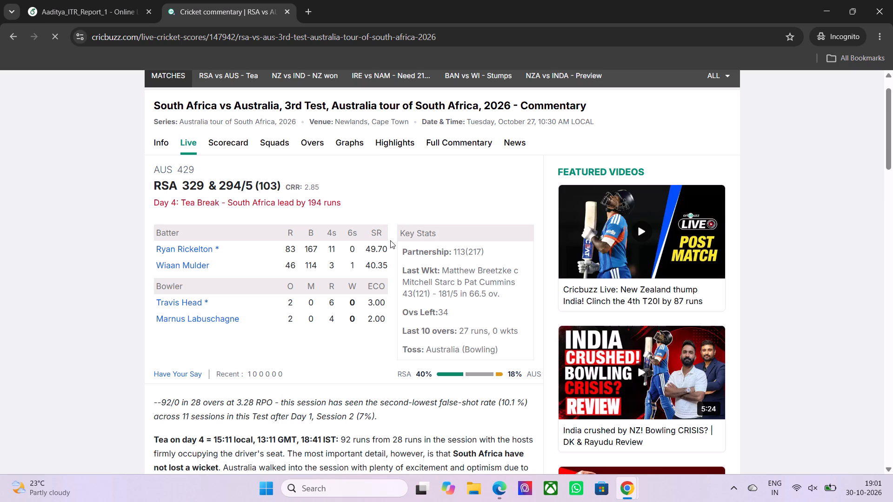
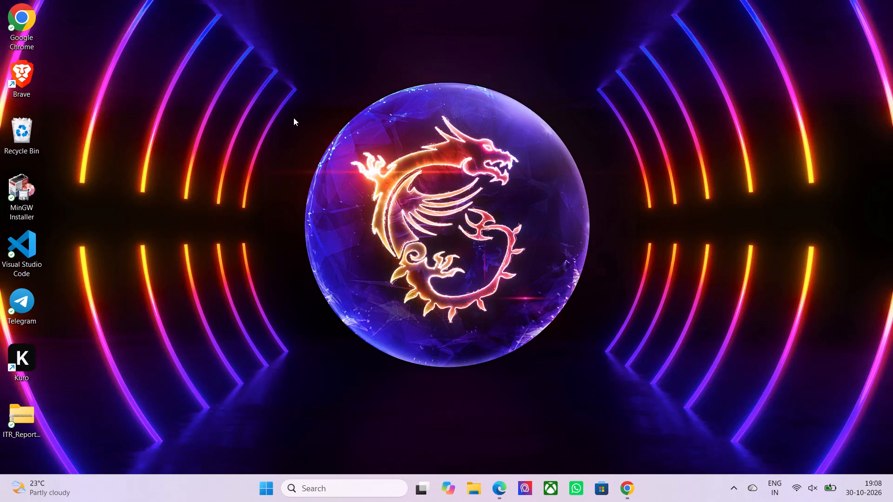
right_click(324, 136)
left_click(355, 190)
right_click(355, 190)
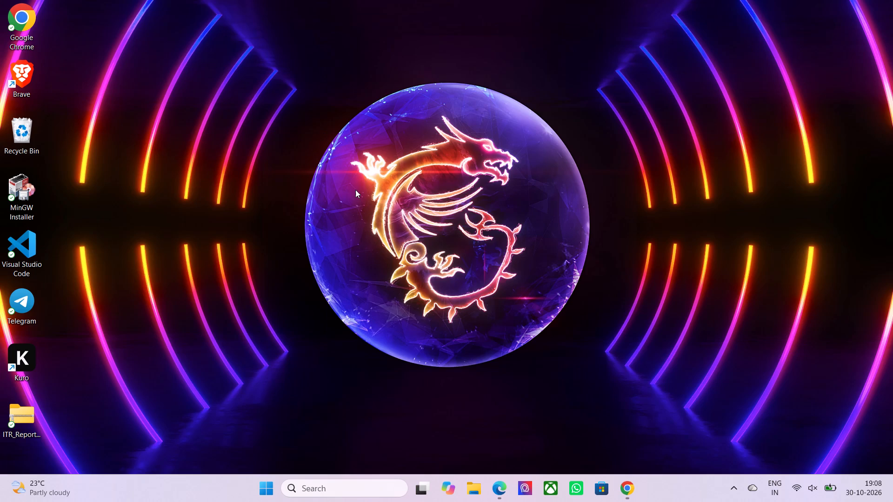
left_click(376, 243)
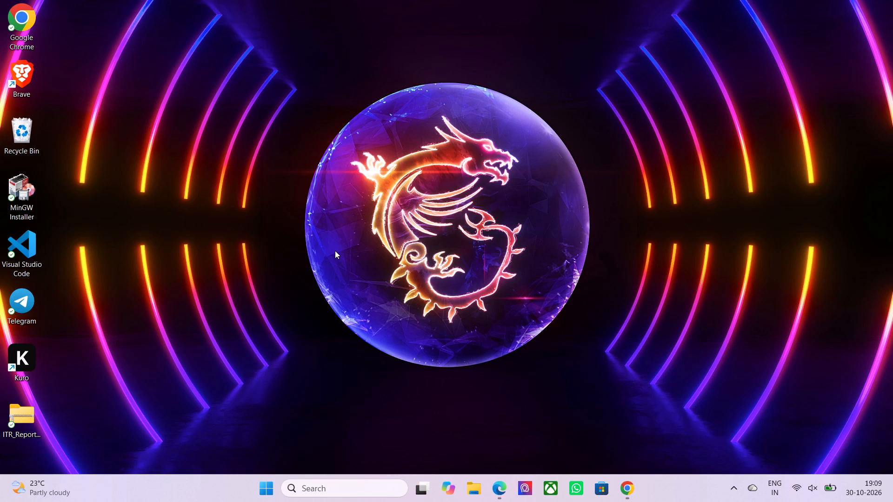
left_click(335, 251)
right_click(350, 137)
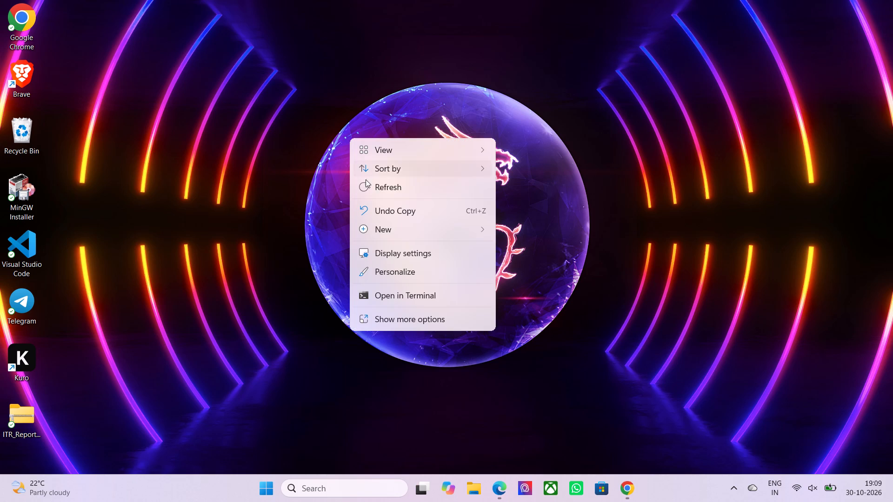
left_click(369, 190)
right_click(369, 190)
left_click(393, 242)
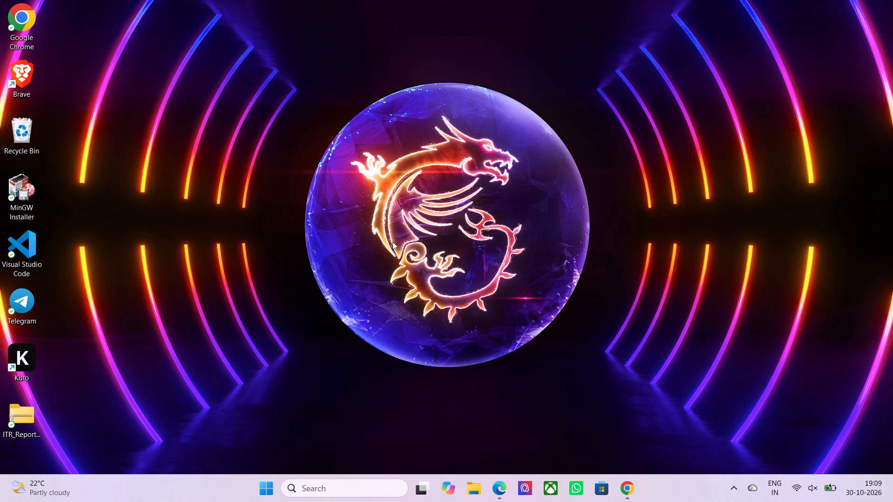
Launch the Kuro application from its desktop shortcut.
double_click(18, 357)
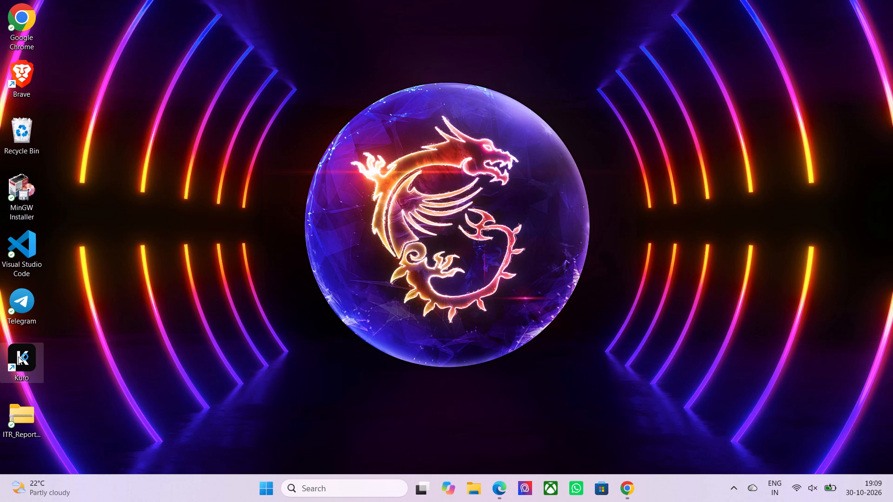